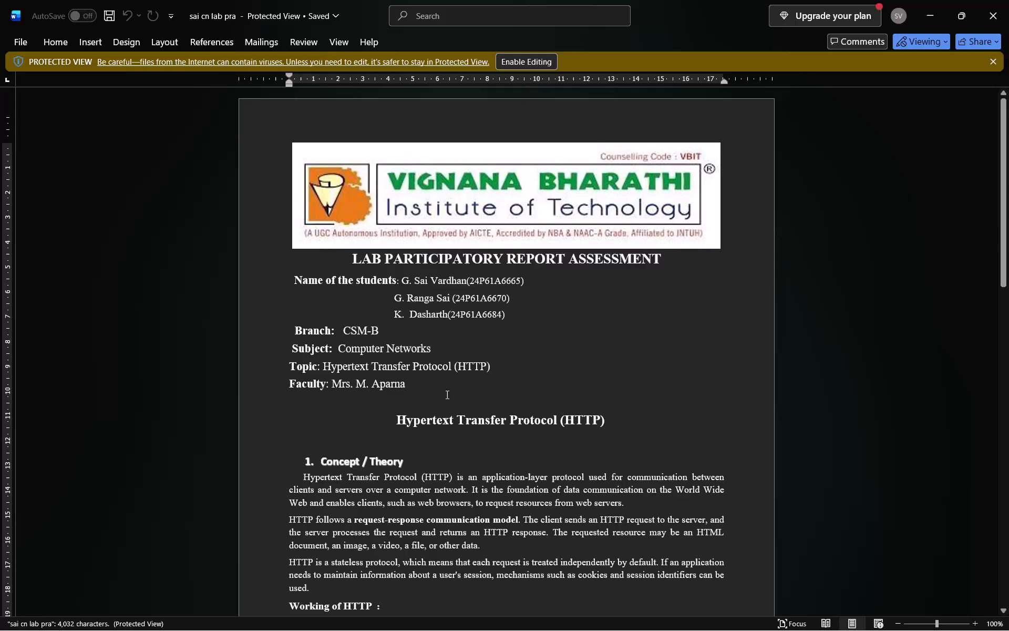
Look through the HTTP lab report from the title page to the Conclusion section and return to its beginning.
{"action": "scroll", "coordinate": [446, 394], "scroll_direction": "down", "scroll_amount": 12}
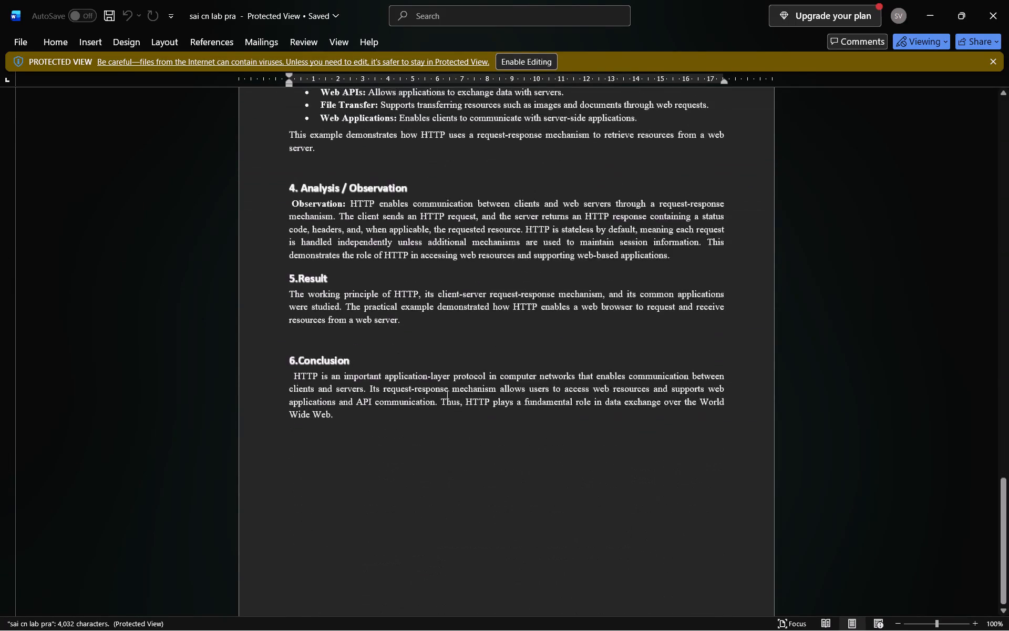
{"action": "scroll", "coordinate": [446, 394], "scroll_direction": "down", "scroll_amount": 5}
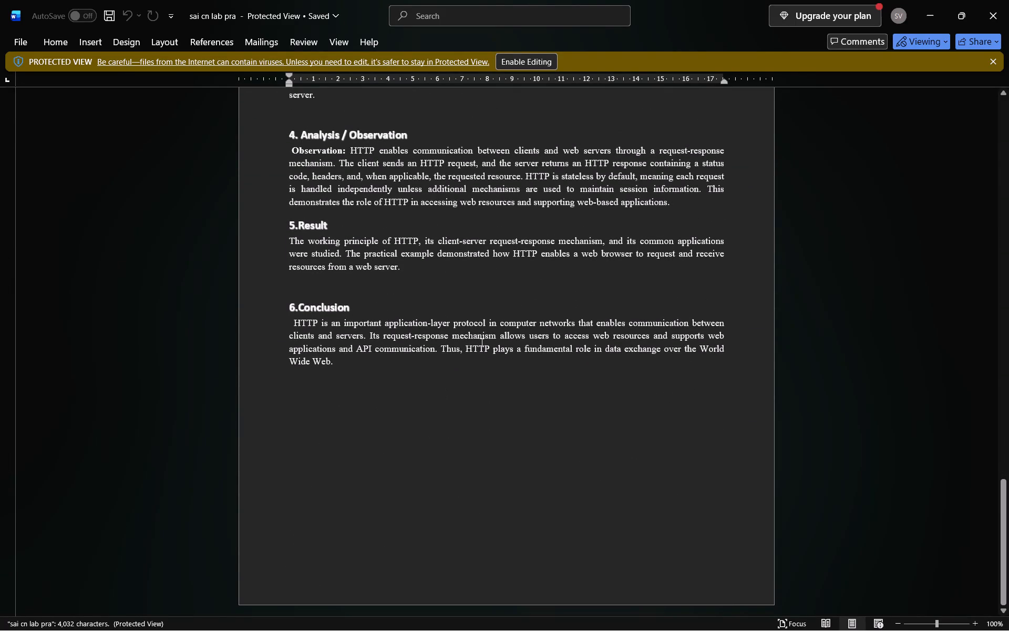
{"action": "scroll", "coordinate": [480, 343], "scroll_direction": "up", "scroll_amount": 11}
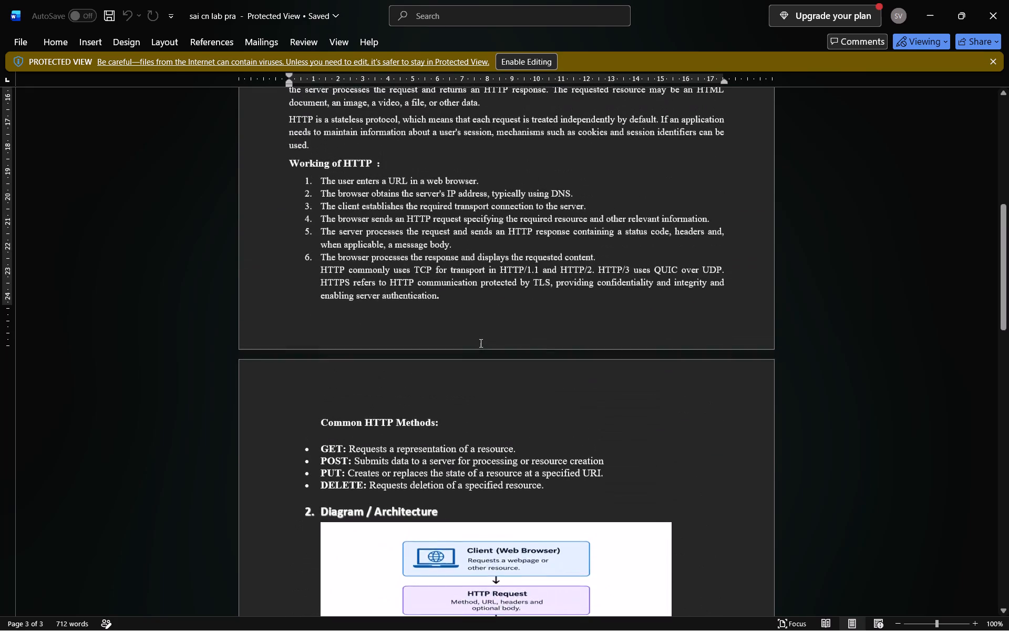
{"action": "scroll", "coordinate": [480, 343], "scroll_direction": "up", "scroll_amount": 7}
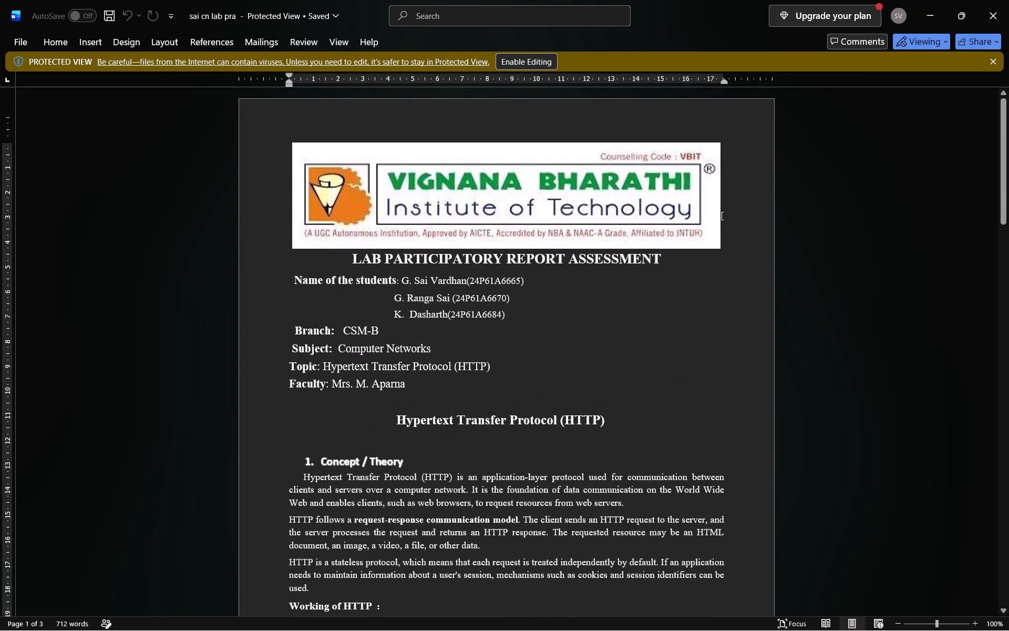
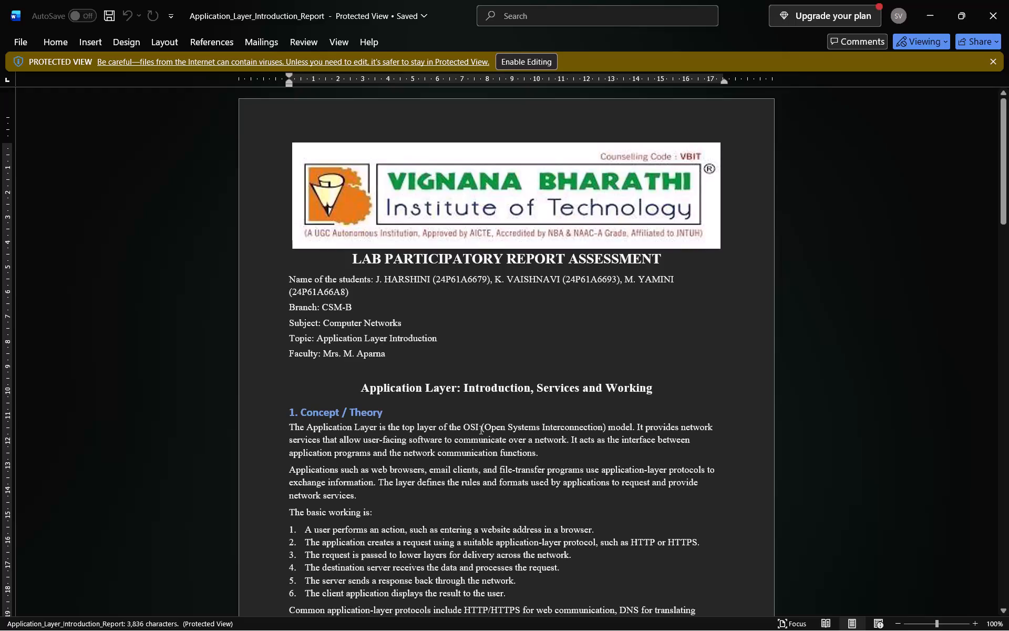
Look through the Application Layer Introduction report from its title page to the Conclusion and return towards its beginning.
{"action": "scroll", "coordinate": [480, 430], "scroll_direction": "down", "scroll_amount": 1}
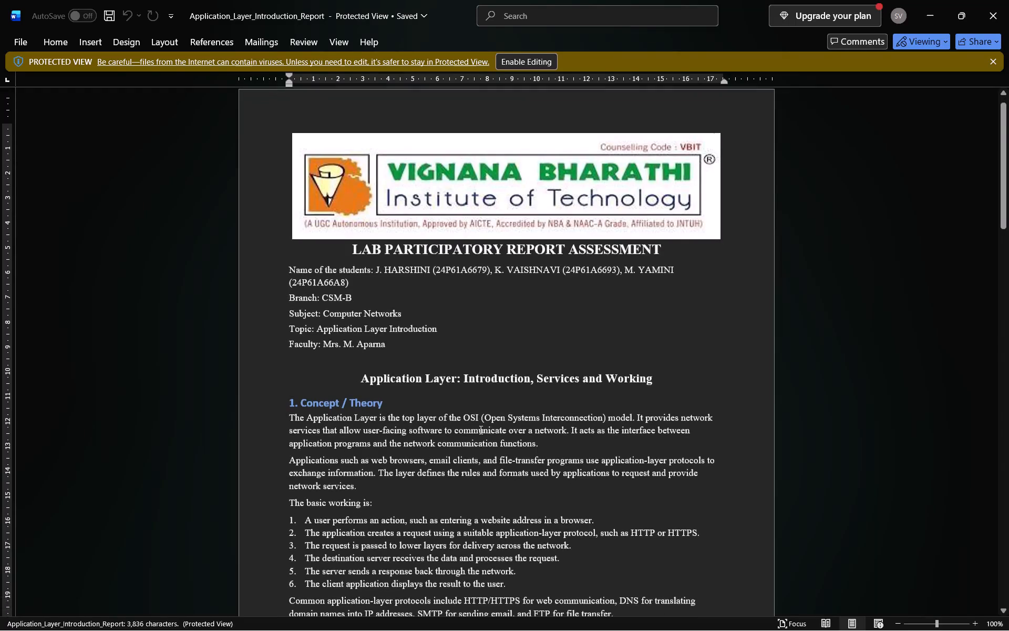
{"action": "scroll", "coordinate": [480, 430], "scroll_direction": "down", "scroll_amount": 10}
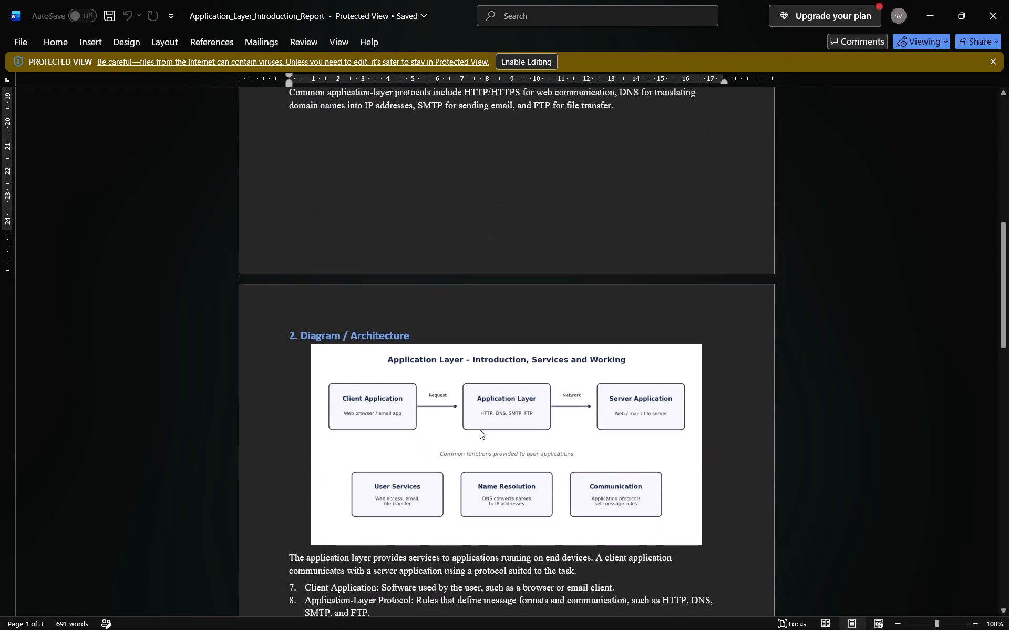
{"action": "scroll", "coordinate": [480, 430], "scroll_direction": "down", "scroll_amount": 12}
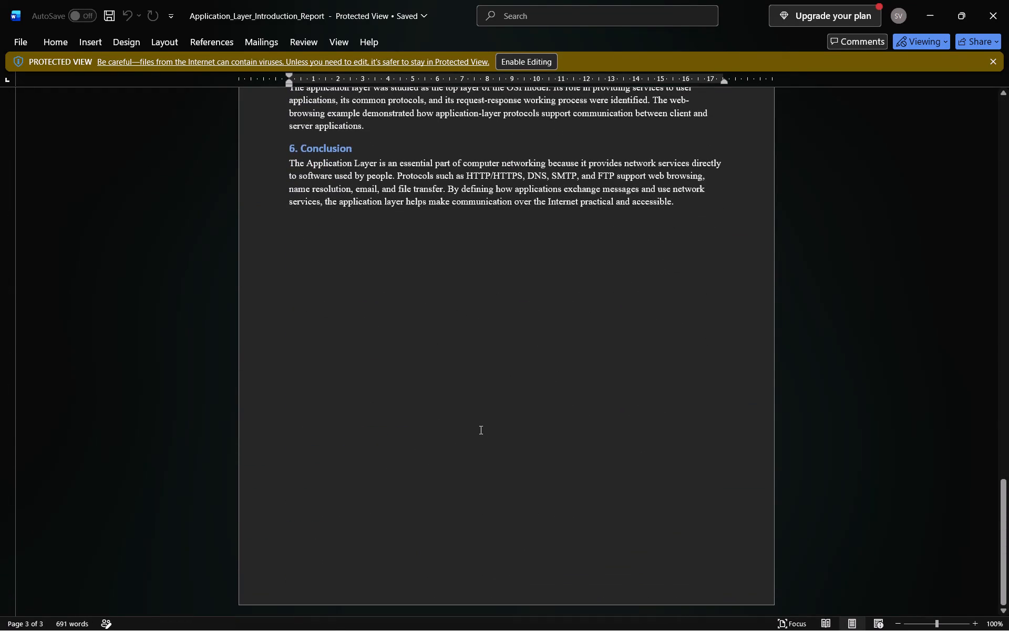
{"action": "scroll", "coordinate": [480, 430], "scroll_direction": "up", "scroll_amount": 6}
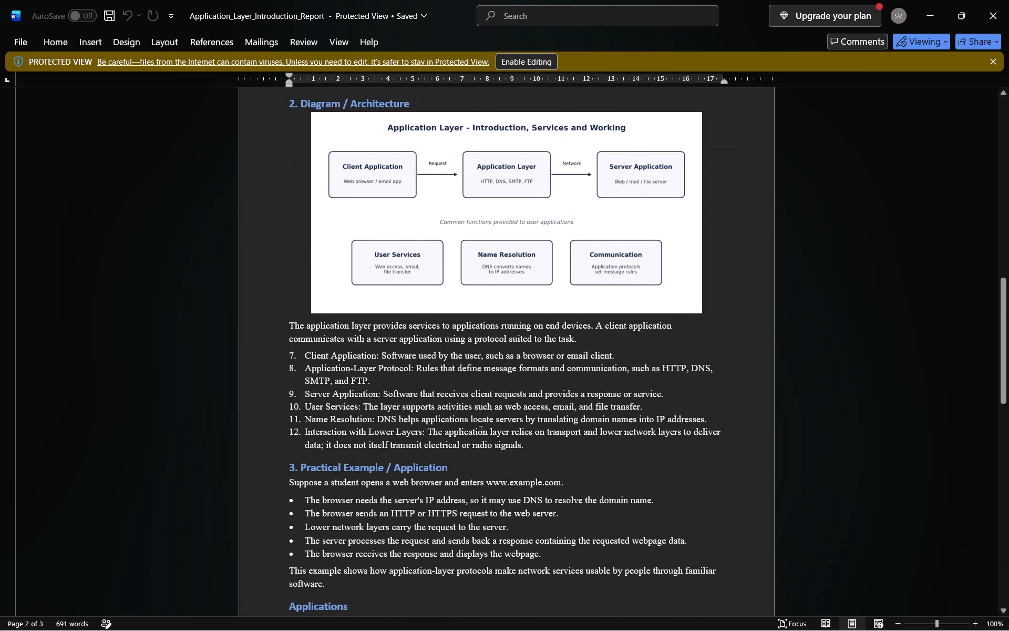
{"action": "scroll", "coordinate": [480, 430], "scroll_direction": "up", "scroll_amount": 3}
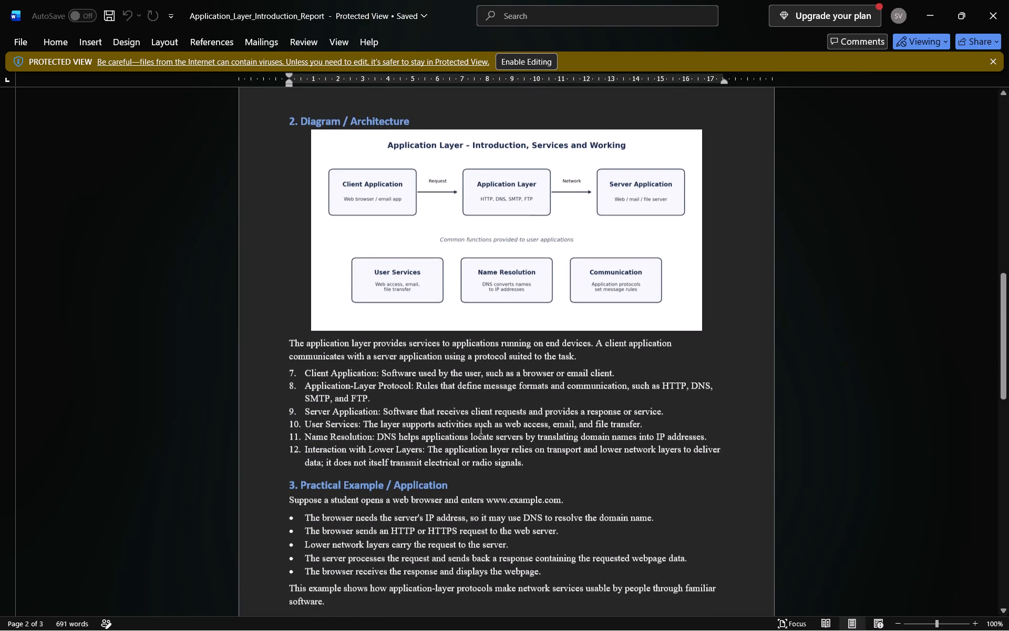
{"action": "scroll", "coordinate": [480, 430], "scroll_direction": "up", "scroll_amount": 6}
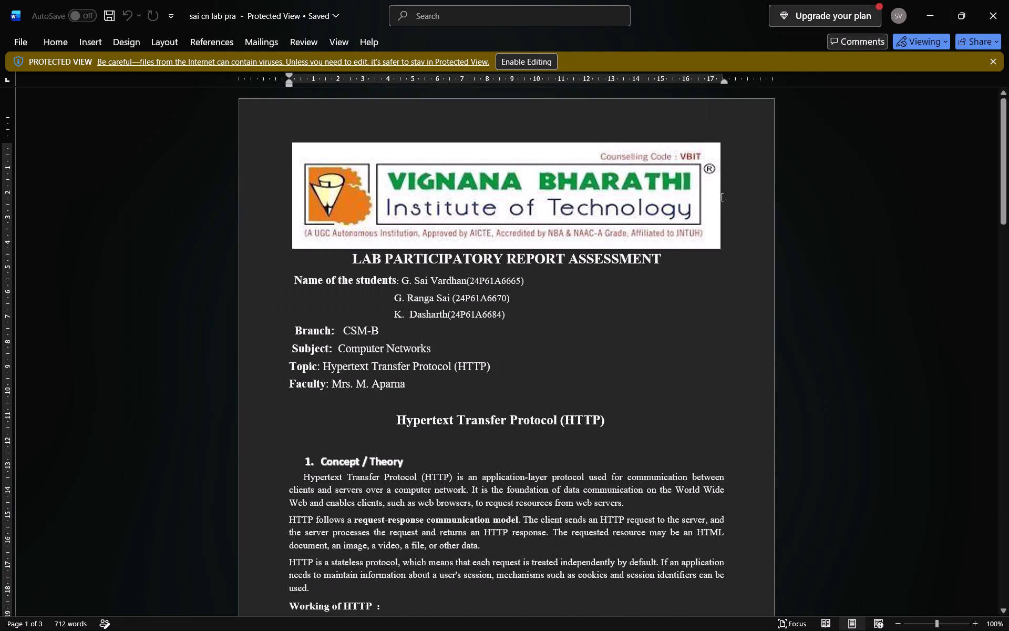
Look through the HTTP lab report from its title page to the Conclusion and return to the student details.
{"action": "scroll", "coordinate": [720, 197], "scroll_direction": "down", "scroll_amount": 1}
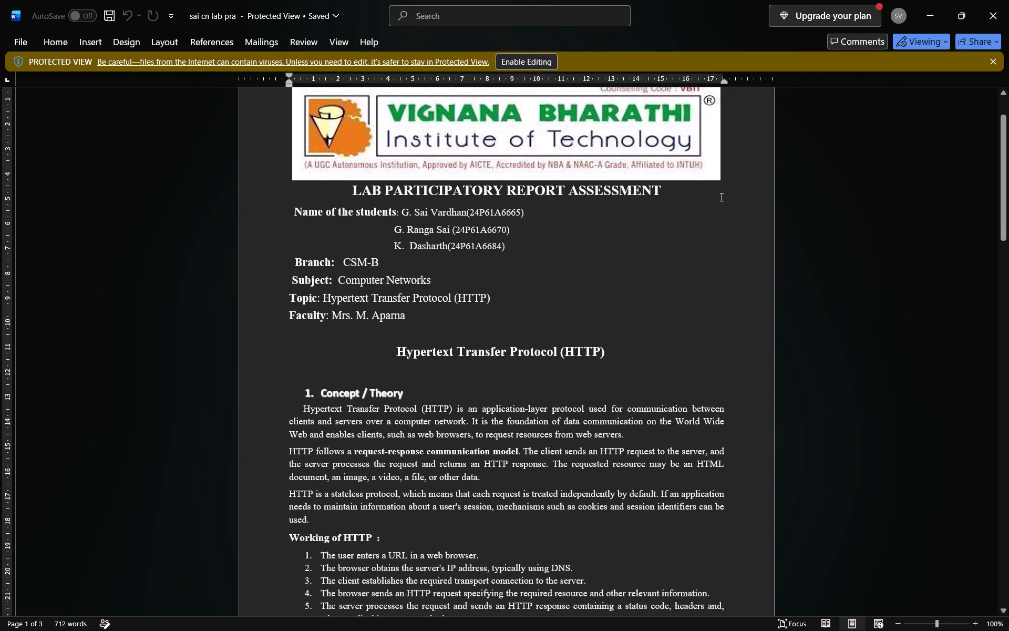
{"action": "scroll", "coordinate": [720, 197], "scroll_direction": "down", "scroll_amount": 5}
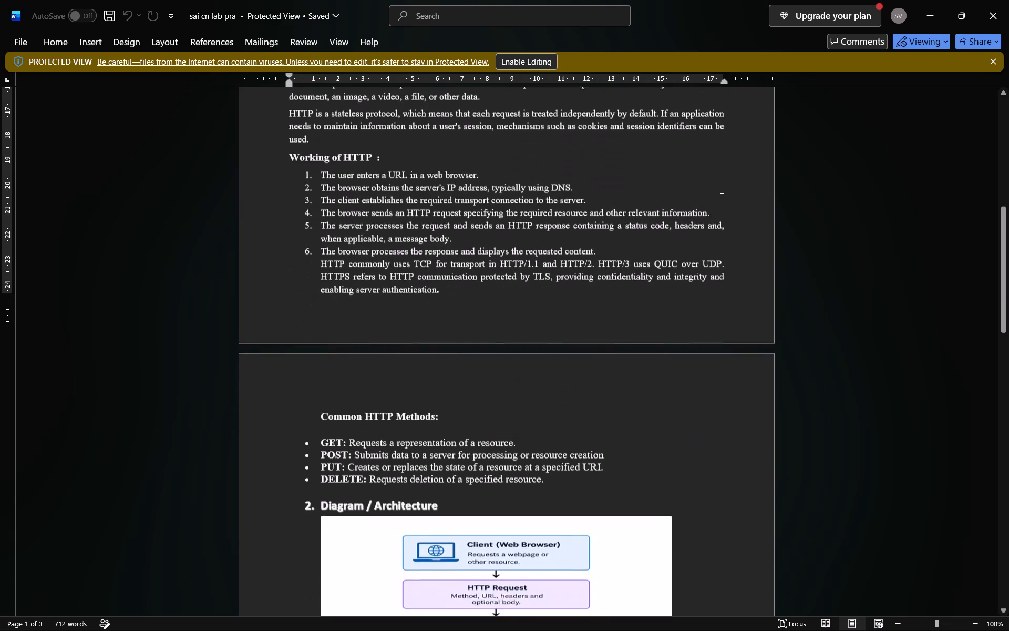
{"action": "scroll", "coordinate": [720, 197], "scroll_direction": "down", "scroll_amount": 5}
{"action": "scroll", "coordinate": [720, 197], "scroll_direction": "up", "scroll_amount": 3}
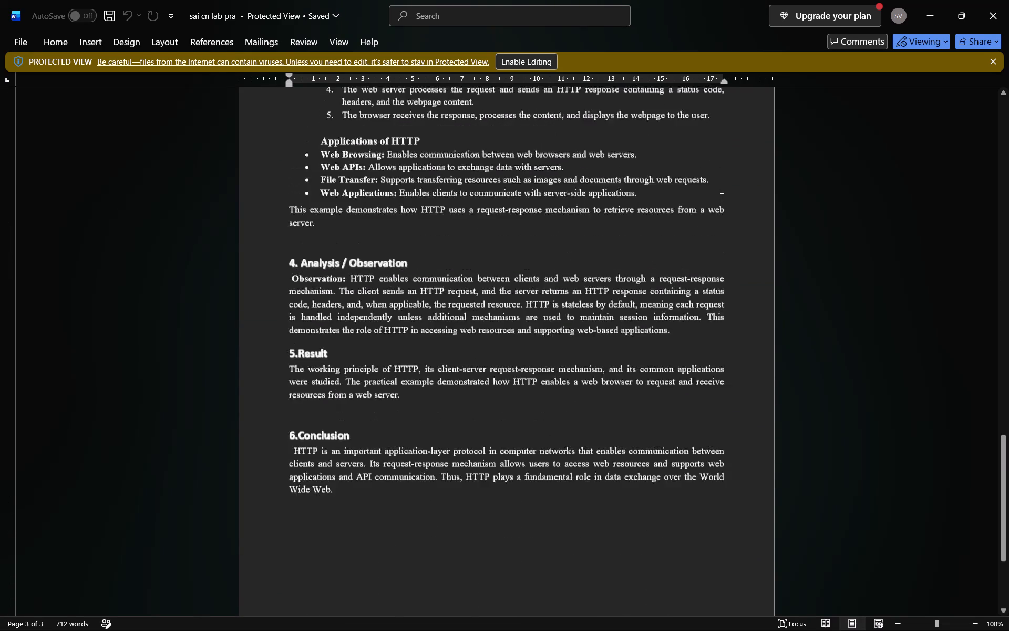
{"action": "scroll", "coordinate": [720, 197], "scroll_direction": "up", "scroll_amount": 6}
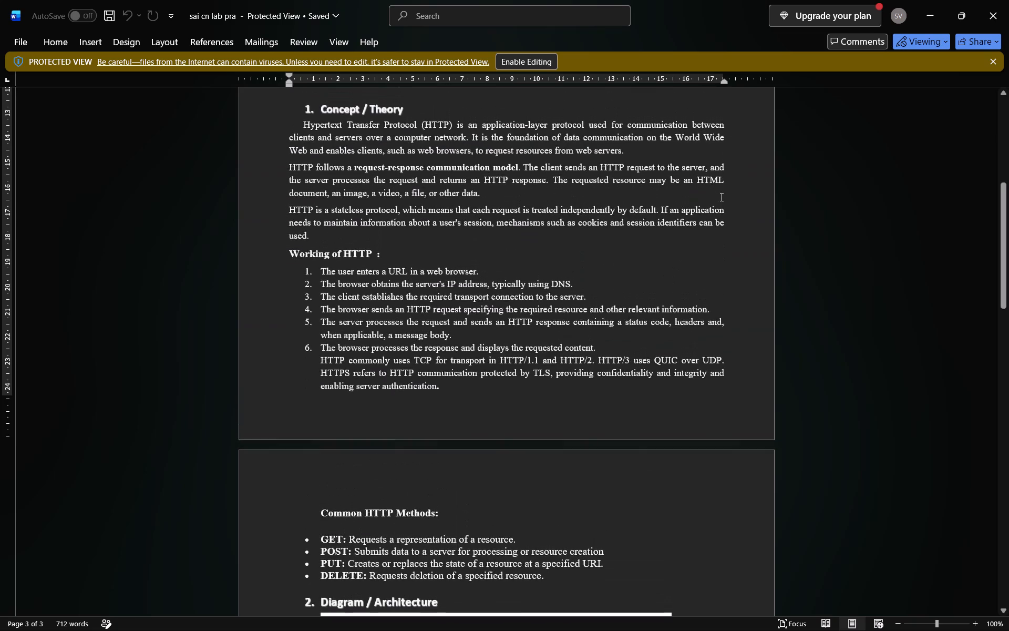
{"action": "scroll", "coordinate": [720, 197], "scroll_direction": "up", "scroll_amount": 1}
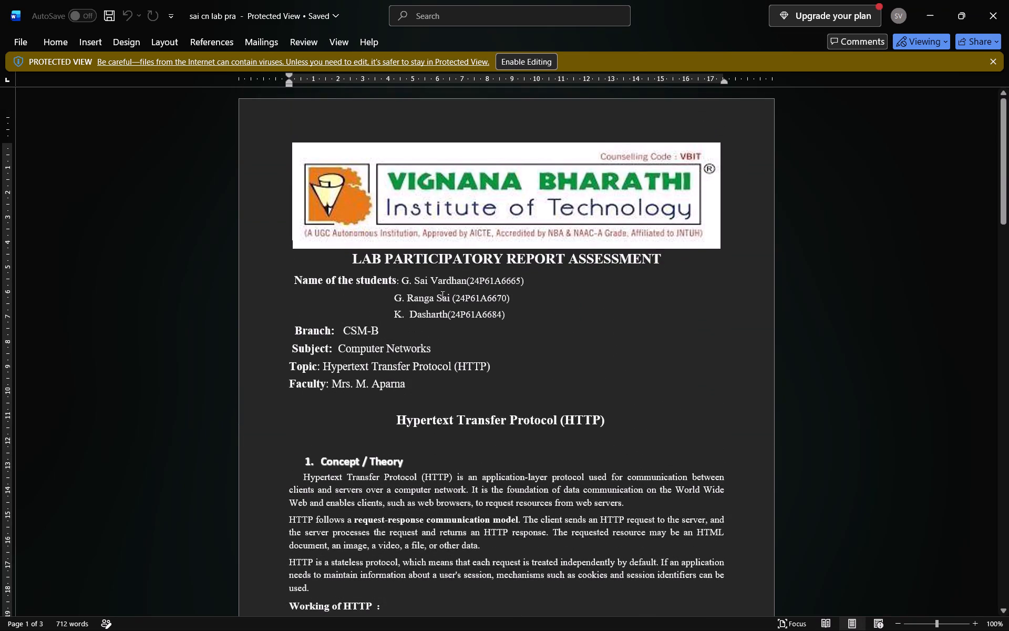
Enable editing of the protected HTTP lab report.
{"action": "left_click_drag", "start_coordinate": [403, 279], "coordinate": [501, 318]}
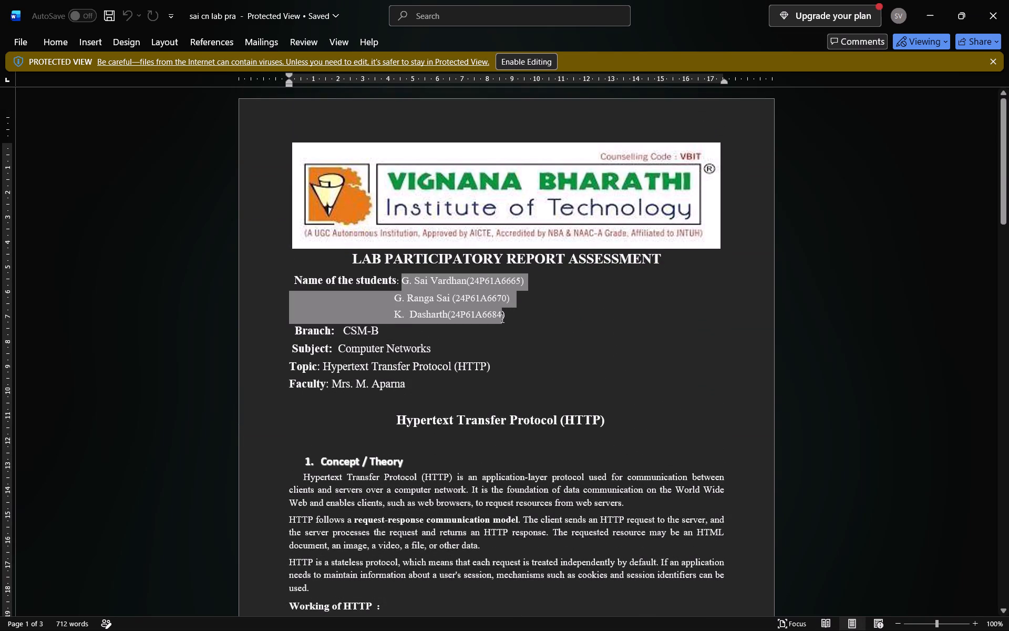
{"action": "left_click_drag", "start_coordinate": [501, 318], "coordinate": [508, 317]}
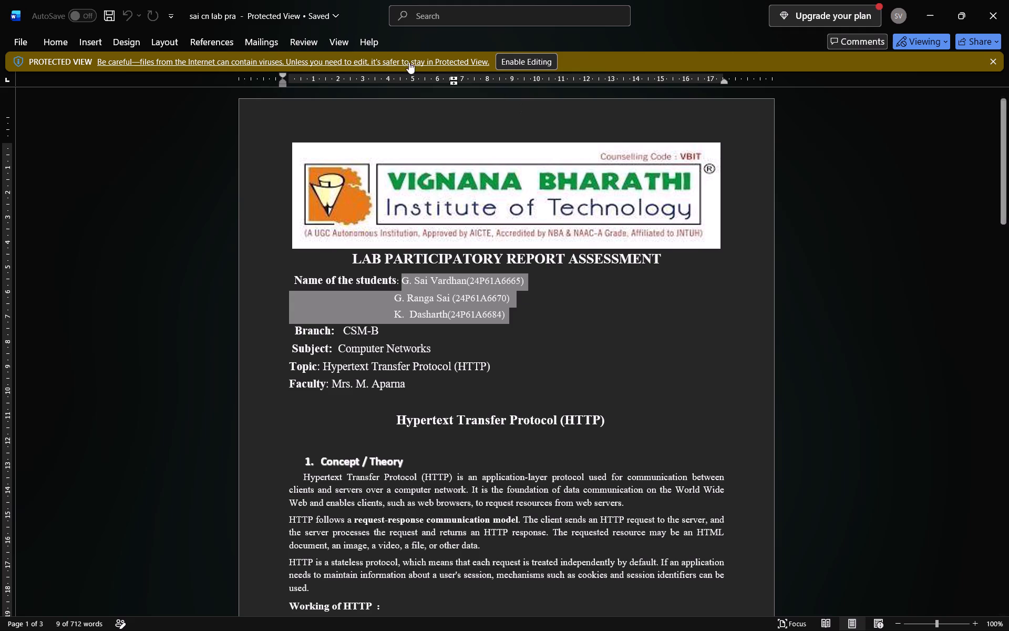
{"action": "left_click", "coordinate": [510, 59]}
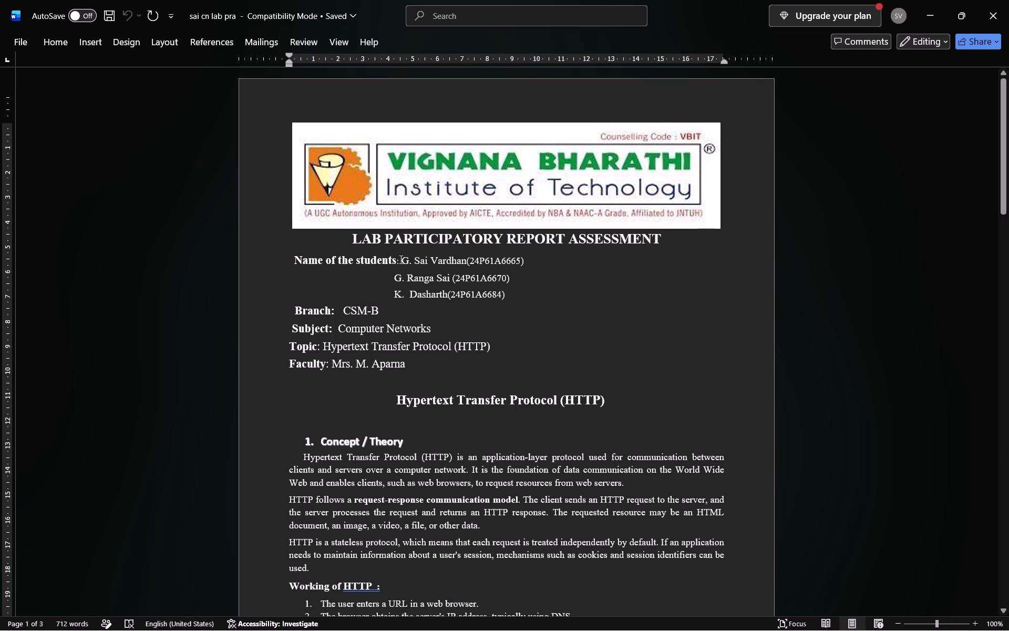
Apply justified alignment to the three student name lines on the title page.
{"action": "left_click_drag", "start_coordinate": [400, 259], "coordinate": [511, 297]}
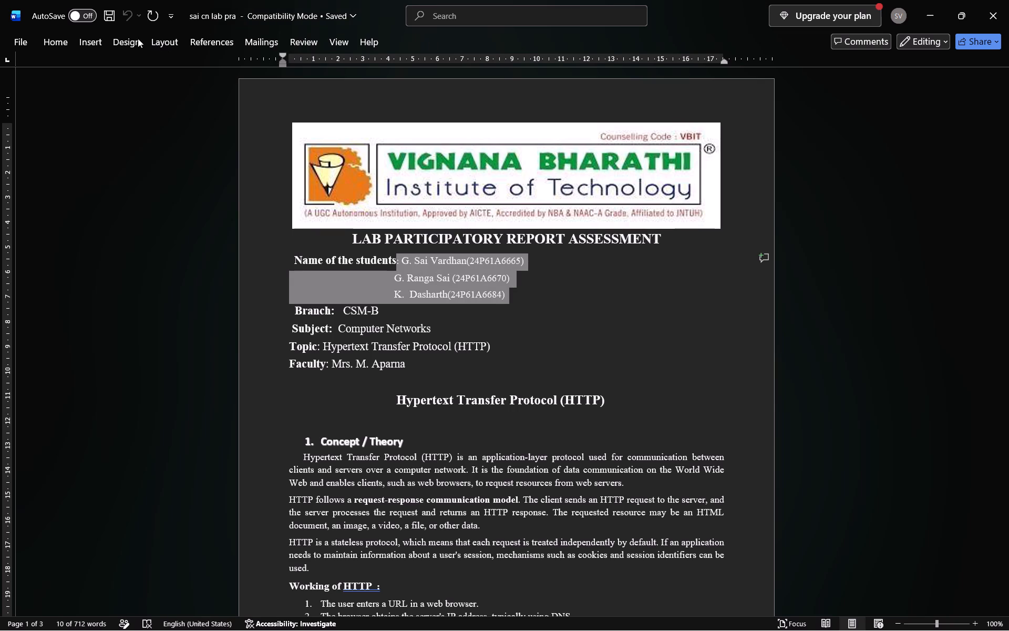
{"action": "left_click", "coordinate": [170, 37]}
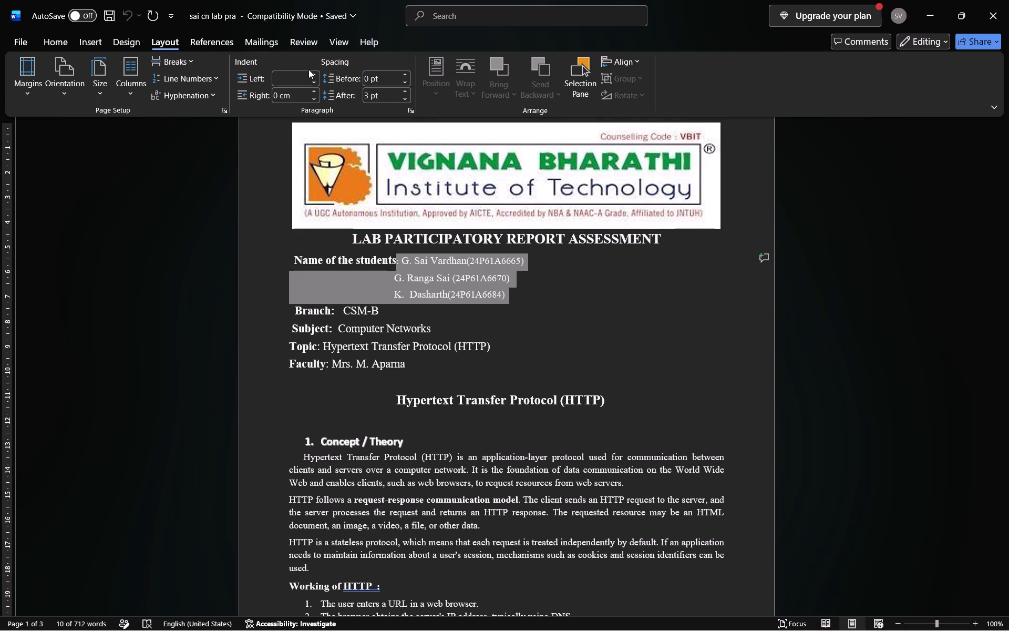
{"action": "left_click", "coordinate": [130, 40]}
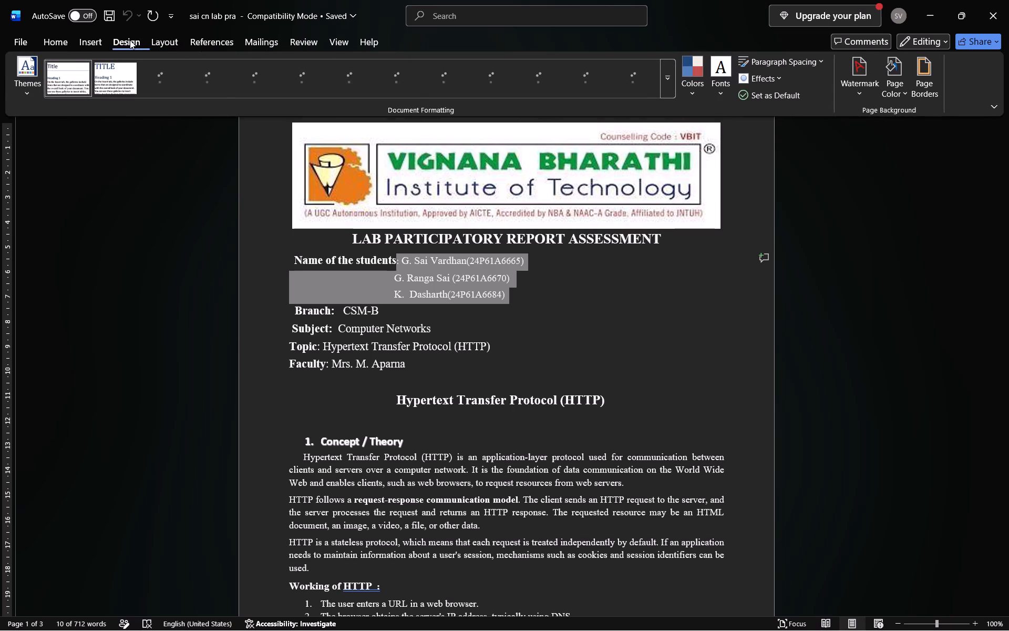
{"action": "left_click", "coordinate": [96, 40]}
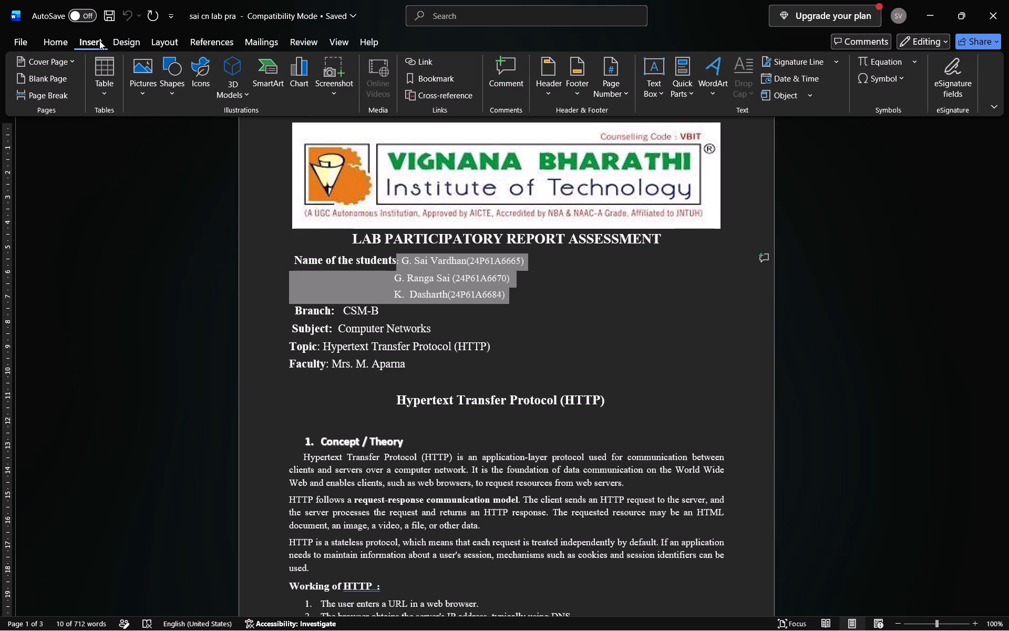
{"action": "left_click", "coordinate": [48, 43]}
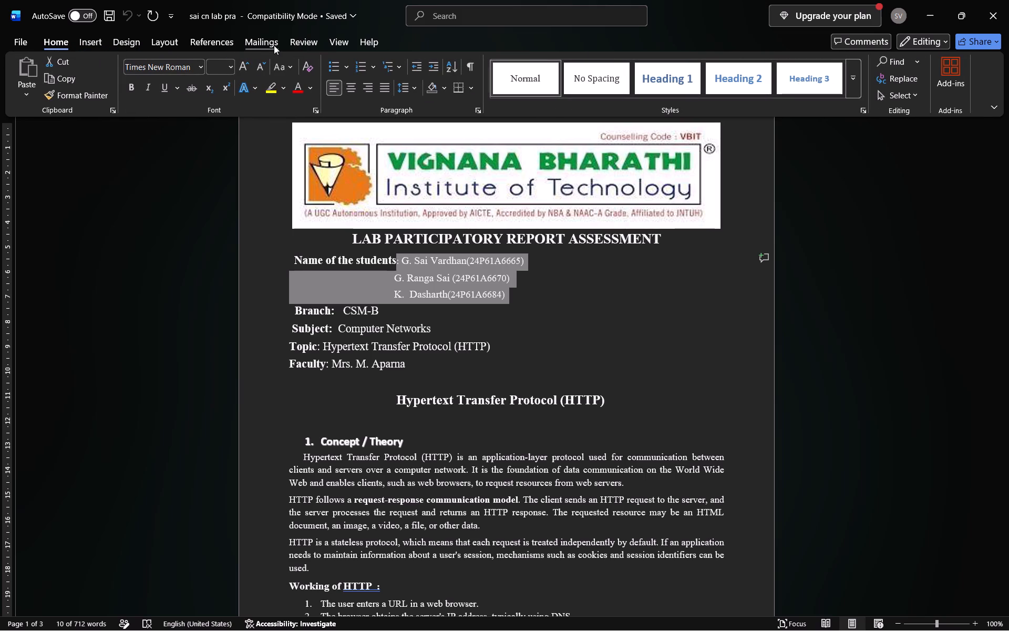
{"action": "left_click", "coordinate": [379, 91]}
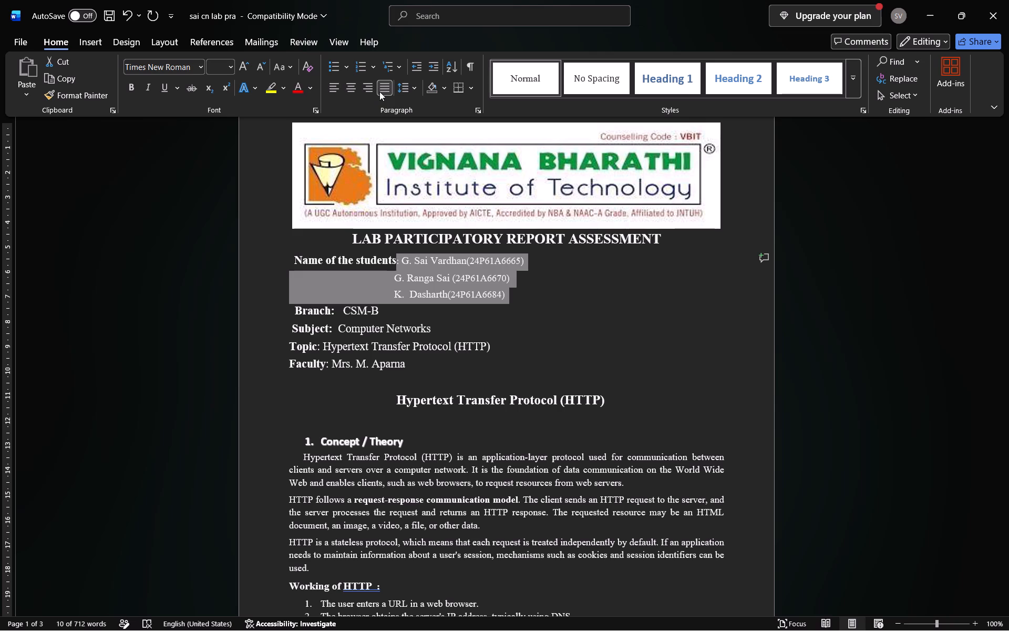
{"action": "left_click", "coordinate": [379, 91]}
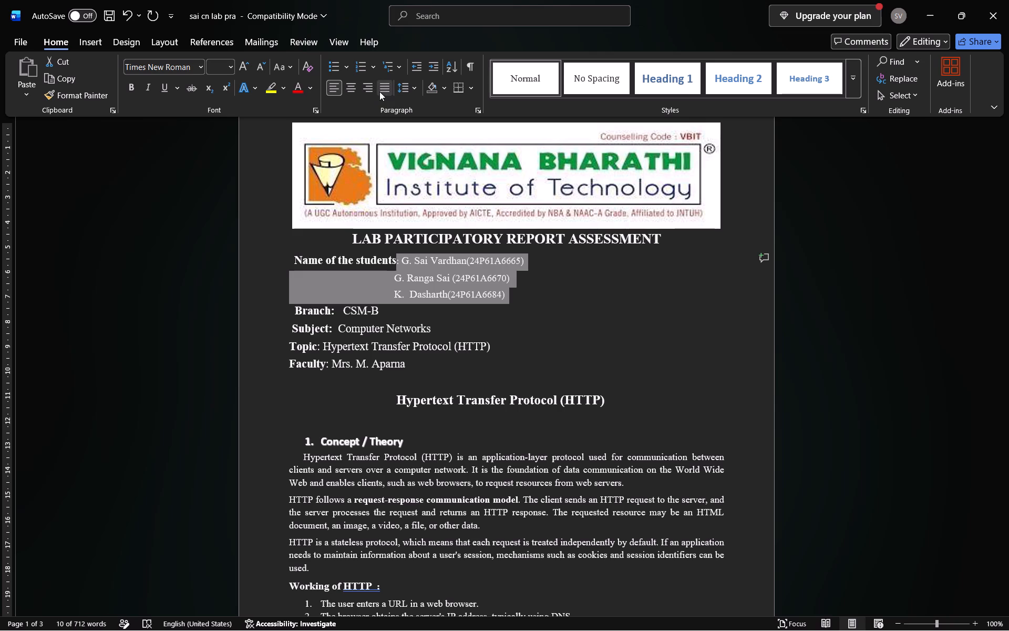
{"action": "left_click", "coordinate": [379, 91]}
{"action": "left_click", "coordinate": [379, 91]}
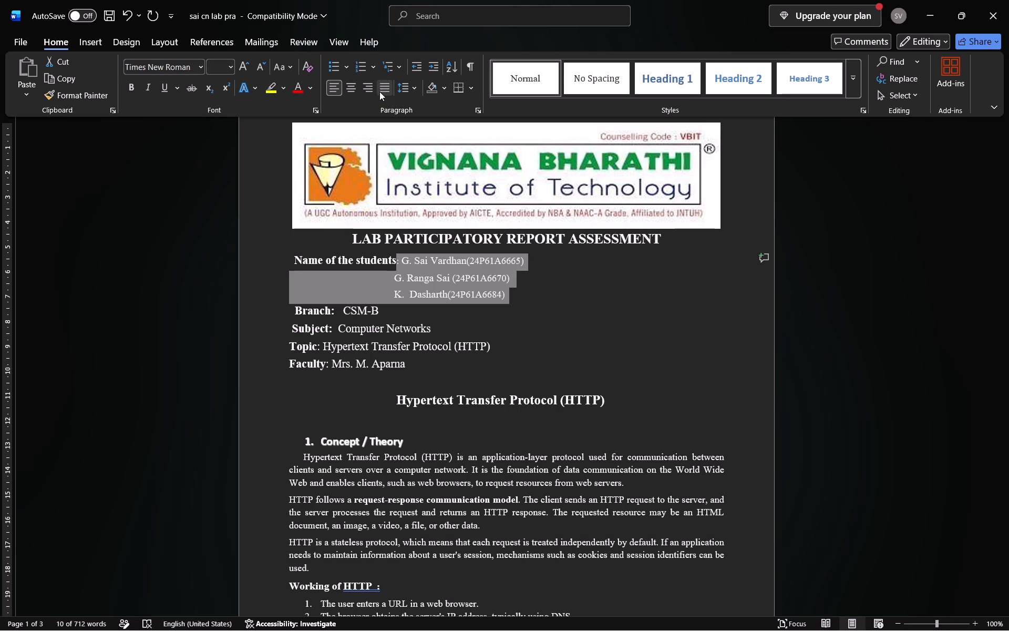
{"action": "left_click", "coordinate": [379, 91]}
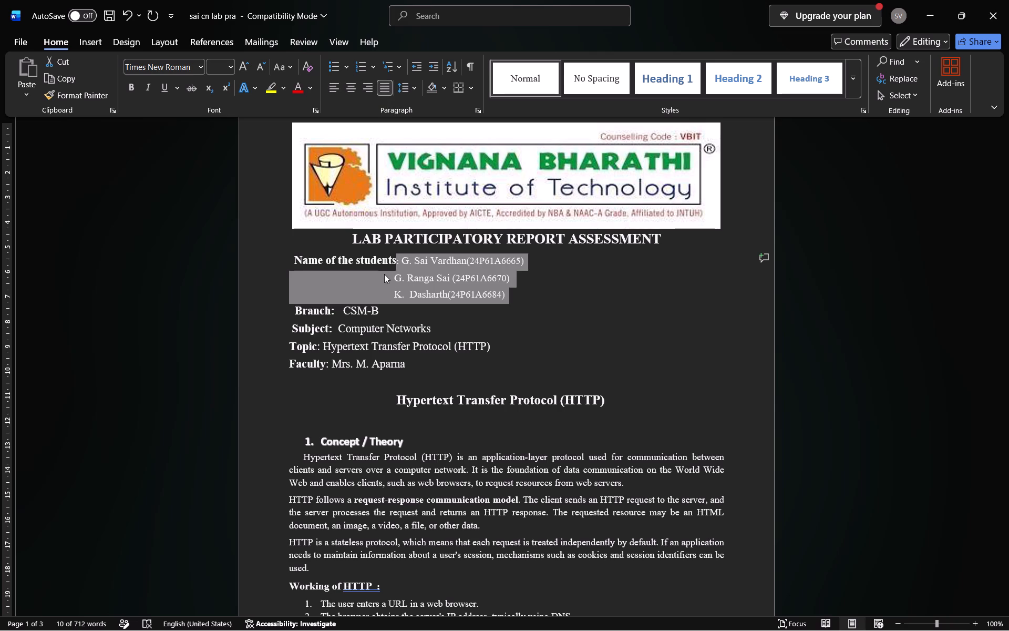
Insert three spaces before the second student's name to align it under the first student's name.
{"action": "left_click", "coordinate": [389, 278]}
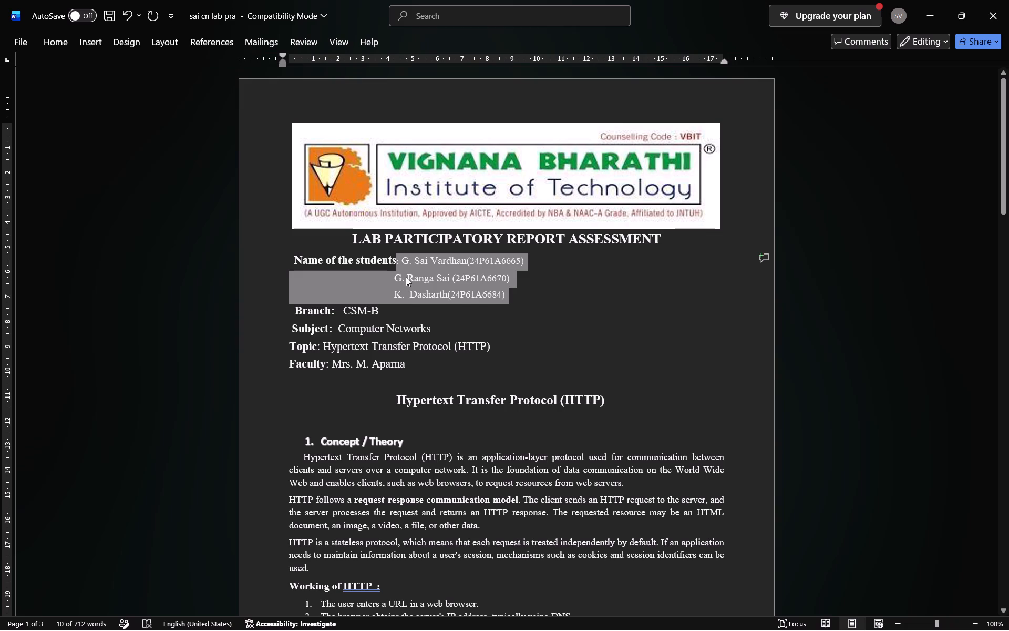
{"action": "left_click", "coordinate": [406, 277]}
{"action": "left_click", "coordinate": [393, 278]}
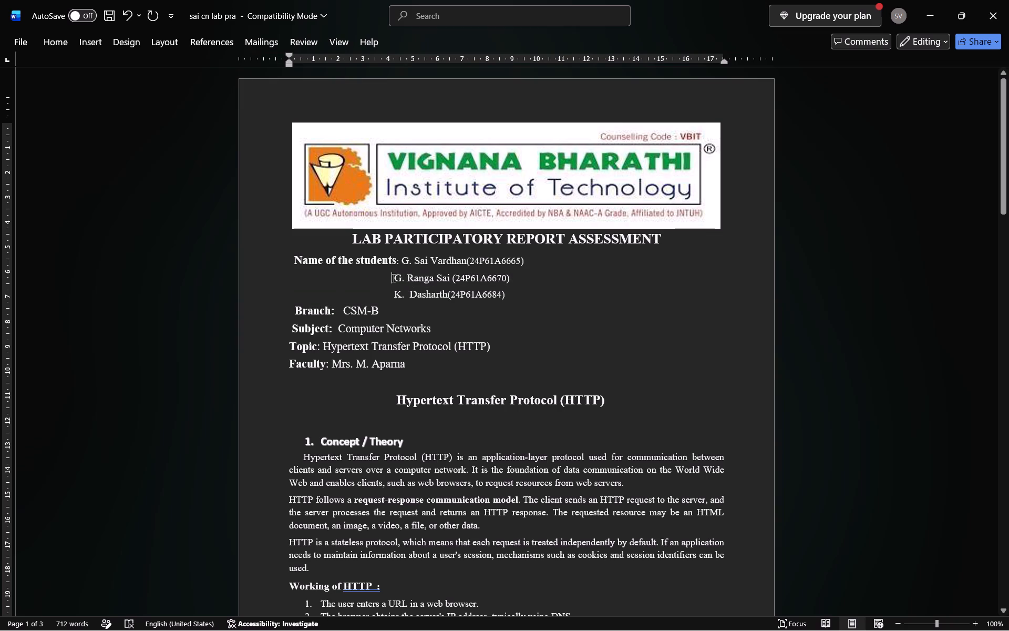
{"action": "key", "text": "space"}
{"action": "key", "text": "space"}
{"action": "key", "text": "space"}
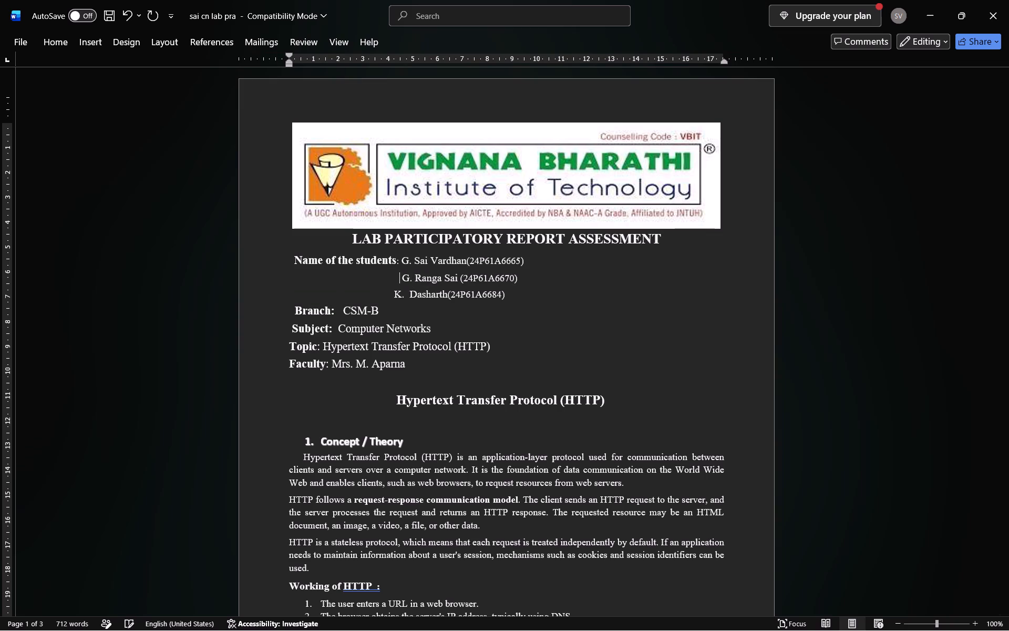
Insert four spaces before the third student's name to align it under the names above.
{"action": "left_click", "coordinate": [390, 299]}
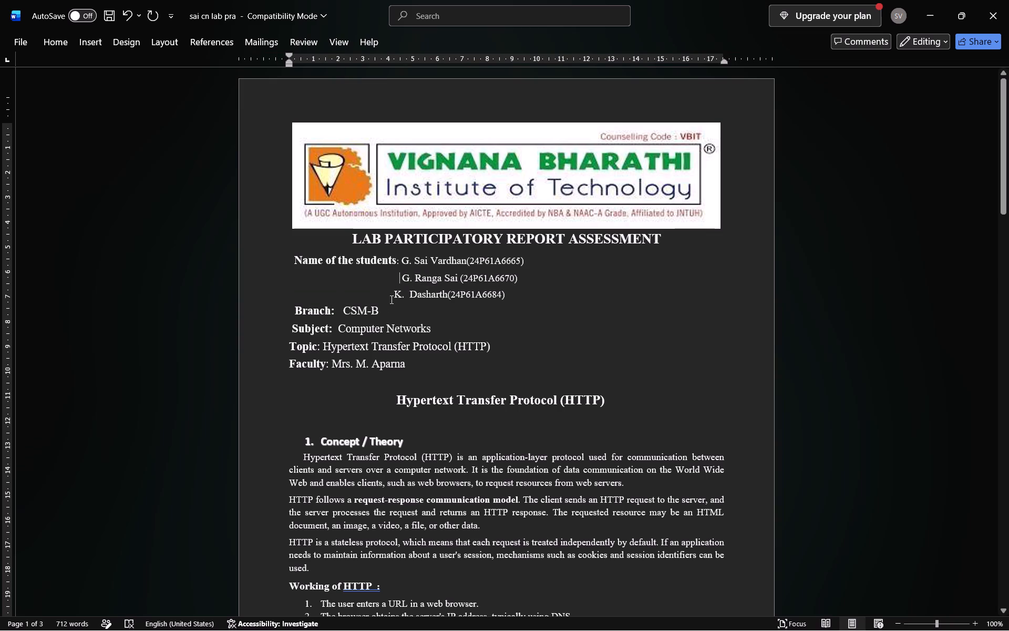
{"action": "left_click_drag", "start_coordinate": [390, 299], "coordinate": [406, 313]}
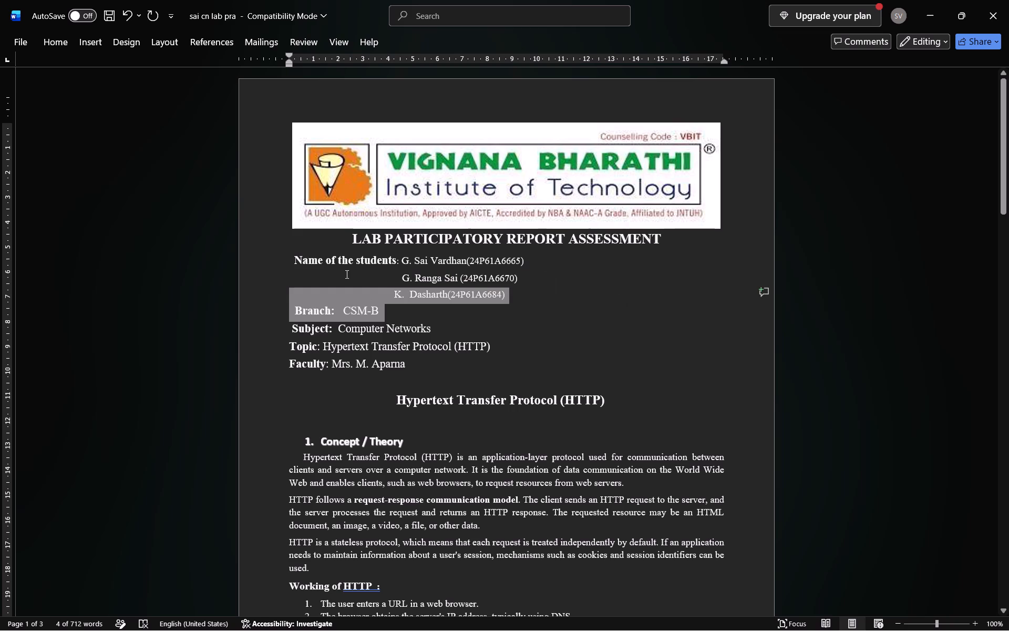
{"action": "left_click", "coordinate": [345, 271]}
{"action": "left_click", "coordinate": [389, 296]}
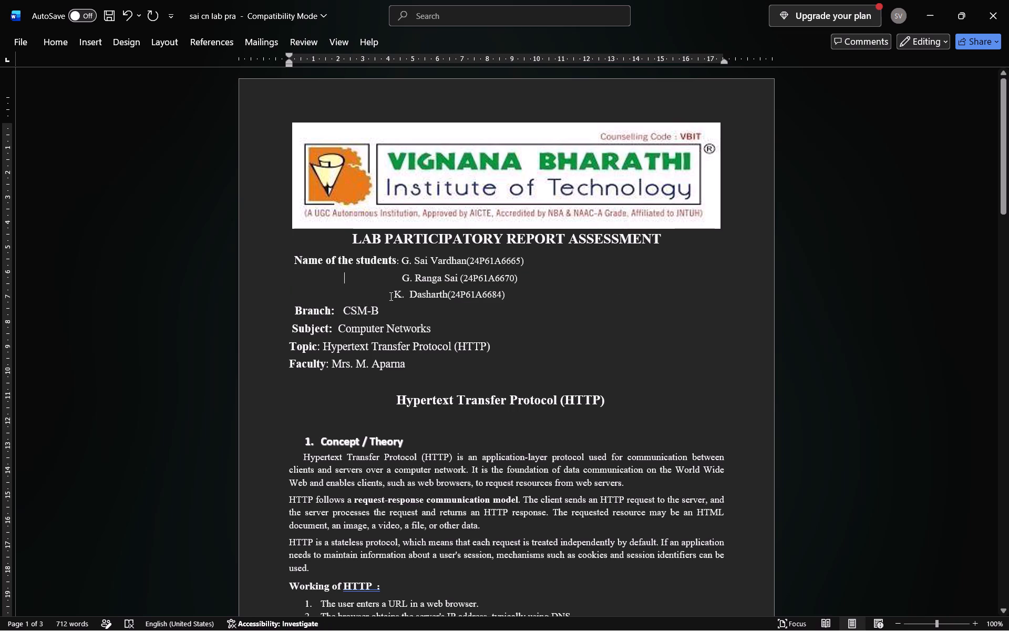
{"action": "key", "text": "space"}
{"action": "key", "text": "space"}
{"action": "key", "text": "space"}
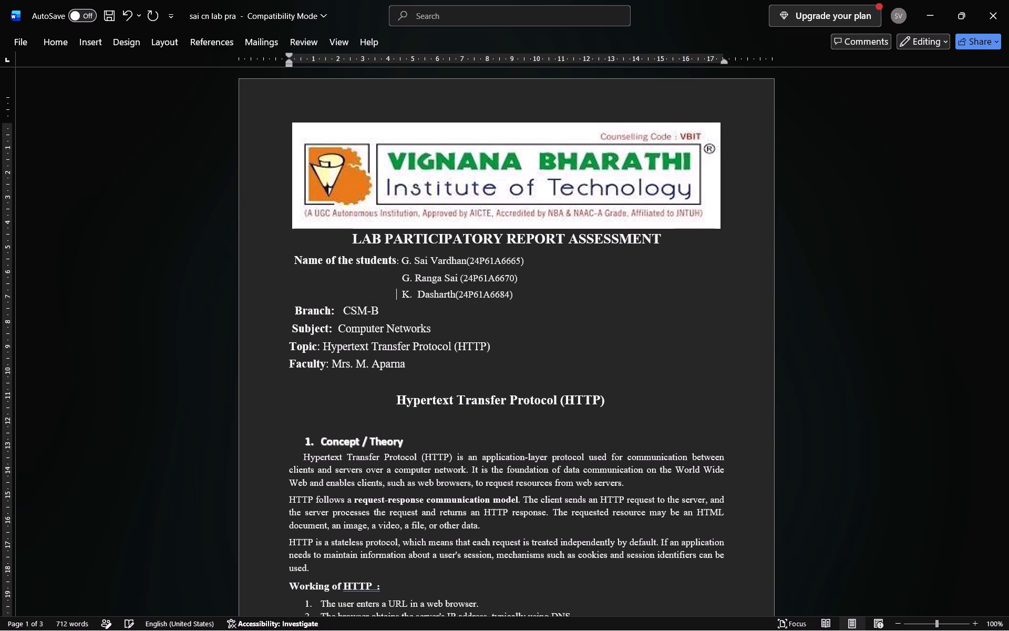
{"action": "key", "text": "space"}
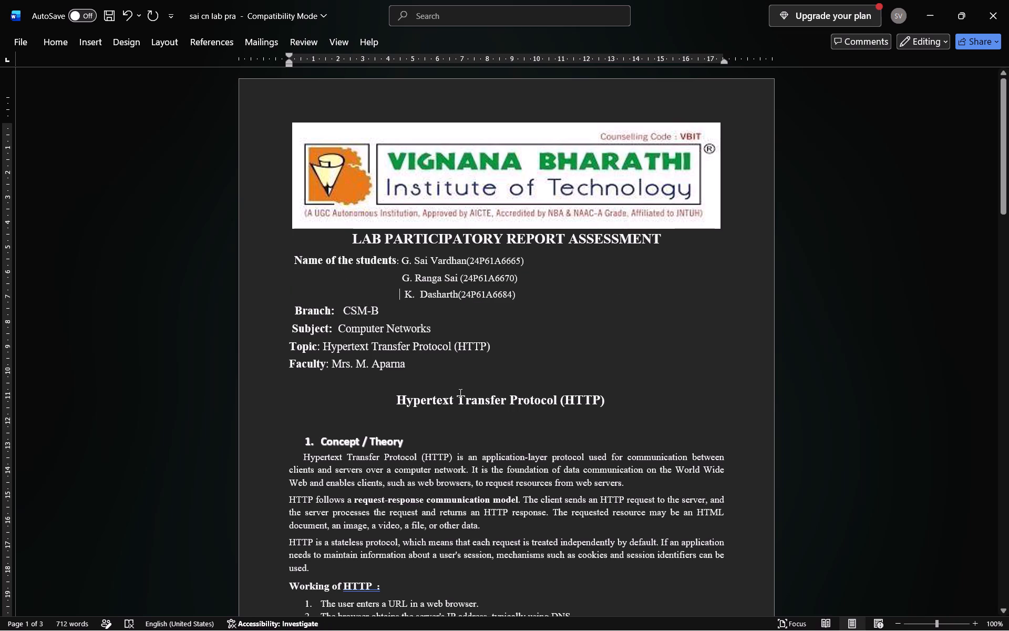
Indent the Subject line by one more space and the Faculty line by two spaces to align them with the Branch line.
{"action": "left_click", "coordinate": [290, 329]}
{"action": "key", "text": "space"}
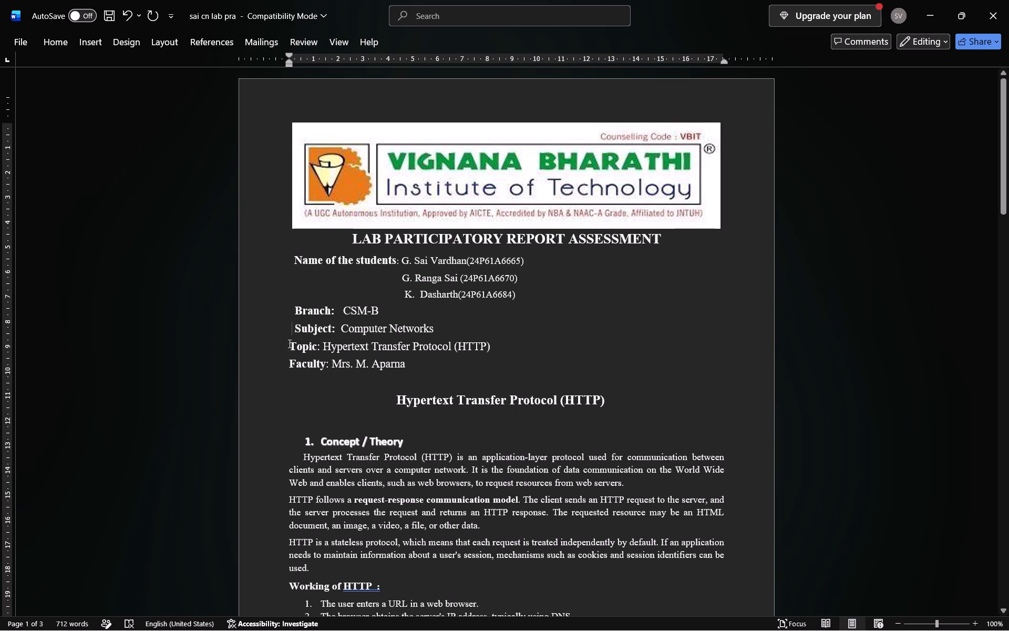
{"action": "left_click", "coordinate": [287, 369]}
{"action": "key", "text": "space"}
{"action": "key", "text": "space"}
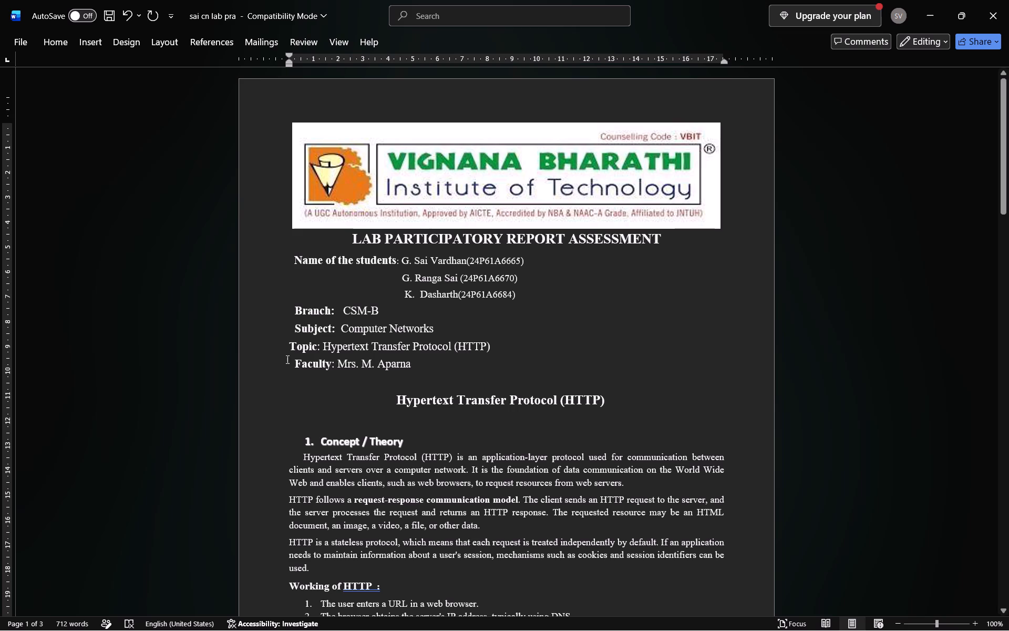
Indent the Topic line on the title page by two spaces to align it with the Subject and Faculty lines.
{"action": "left_click", "coordinate": [287, 348]}
{"action": "key", "text": "space"}
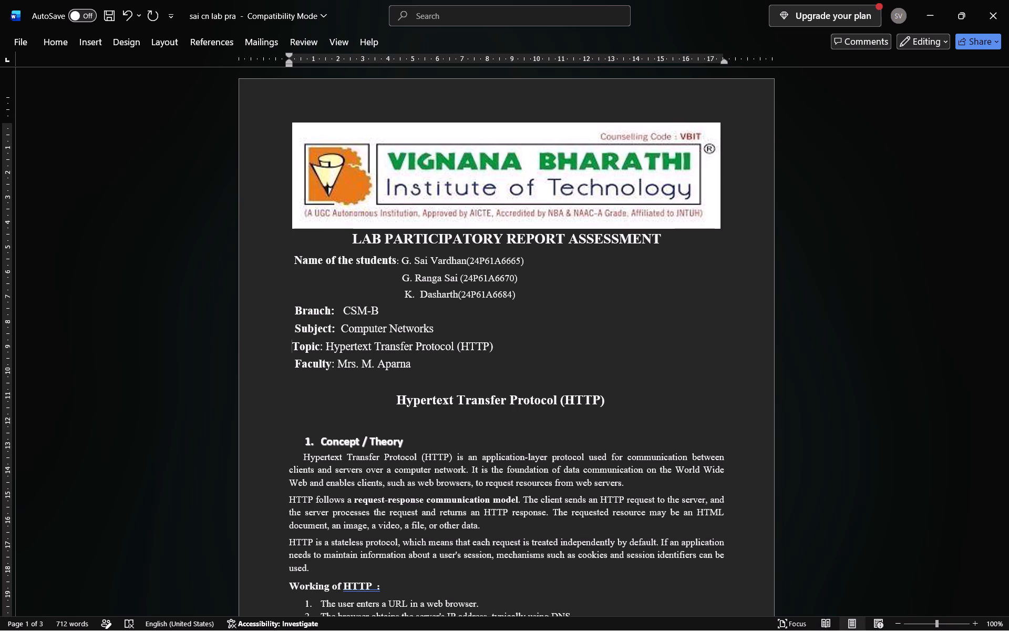
{"action": "key", "text": "space"}
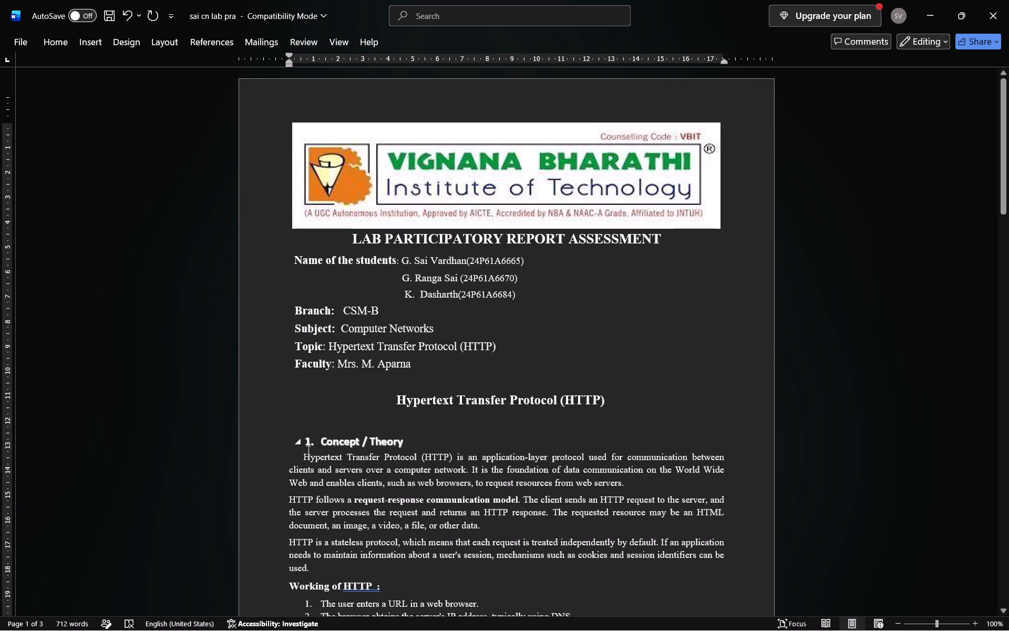
Apply justified alignment to the text from the Concept / Theory heading through the end of the Working of HTTP section.
{"action": "left_click_drag", "start_coordinate": [289, 443], "coordinate": [291, 445]}
{"action": "left_click_drag", "start_coordinate": [291, 445], "coordinate": [404, 598]}
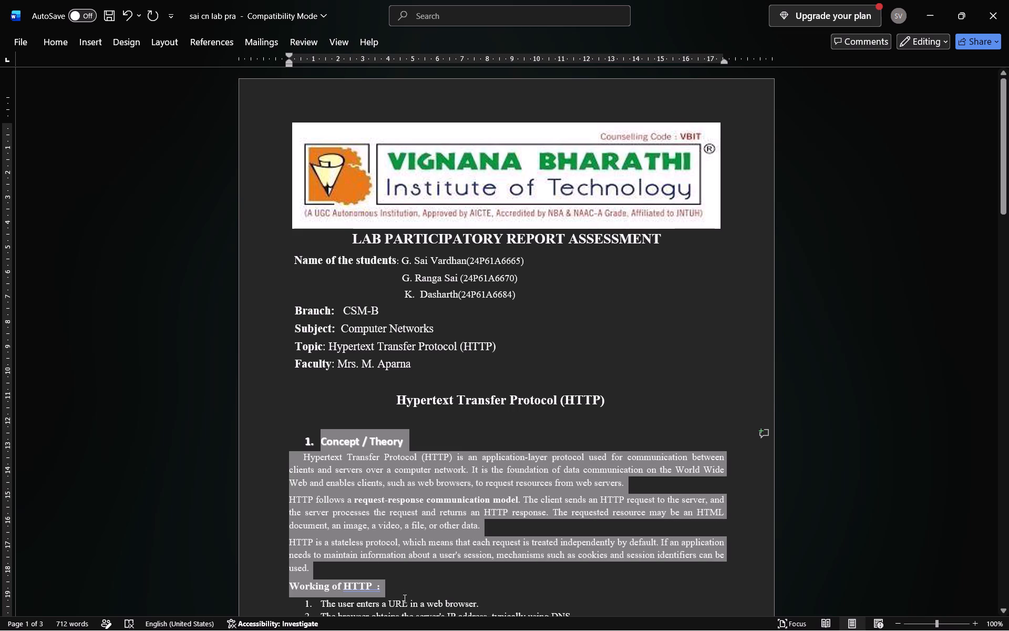
{"action": "left_click_drag", "start_coordinate": [404, 598], "coordinate": [440, 492]}
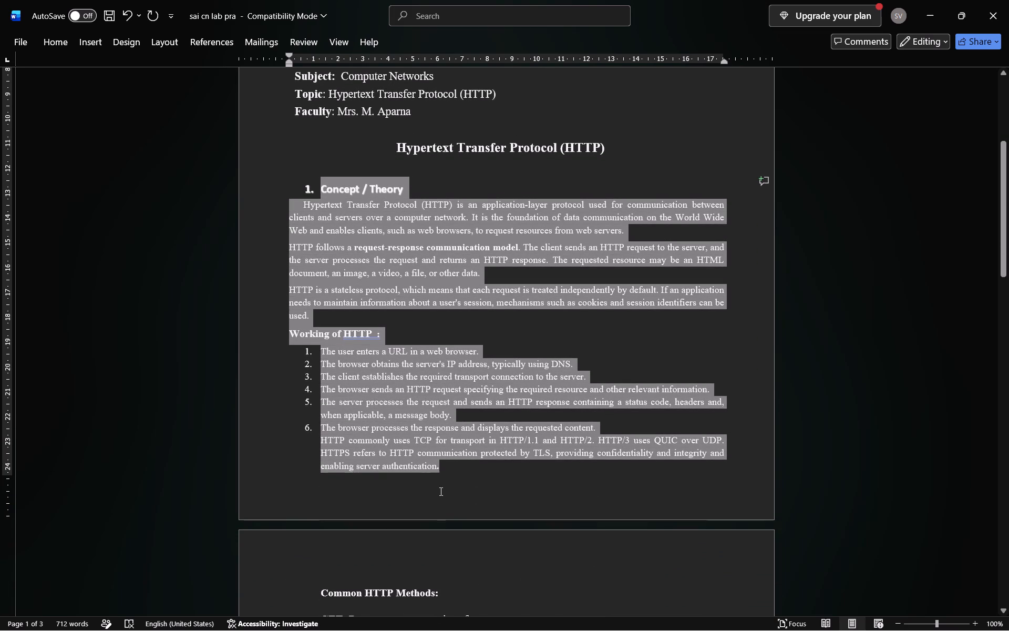
{"action": "left_click_drag", "start_coordinate": [440, 492], "coordinate": [461, 485]}
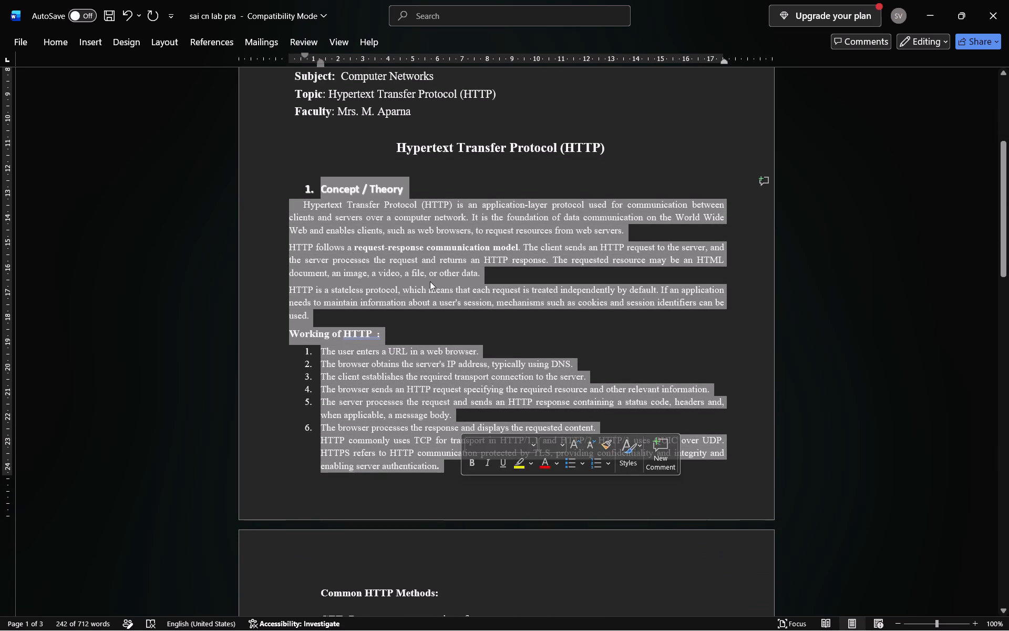
{"action": "left_click", "coordinate": [57, 37]}
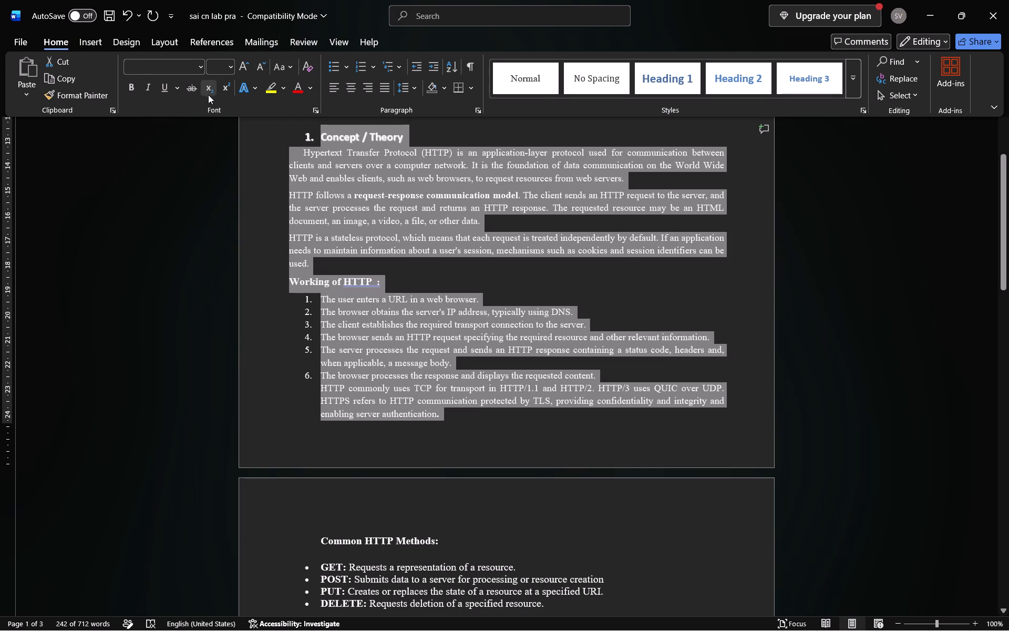
{"action": "left_click", "coordinate": [386, 91]}
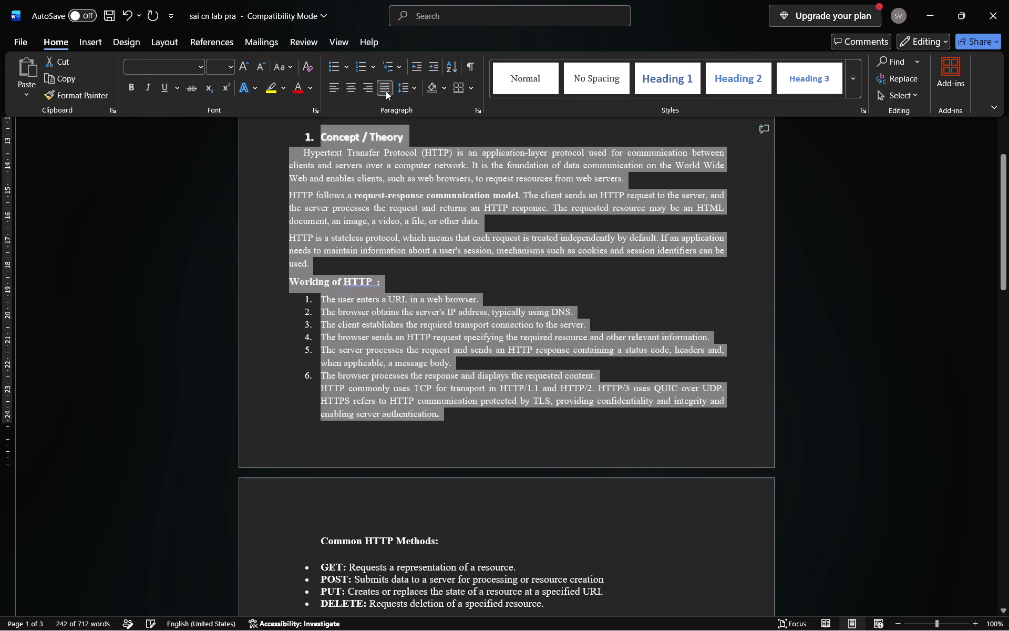
{"action": "triple_click", "coordinate": [386, 91]}
{"action": "left_click", "coordinate": [386, 91]}
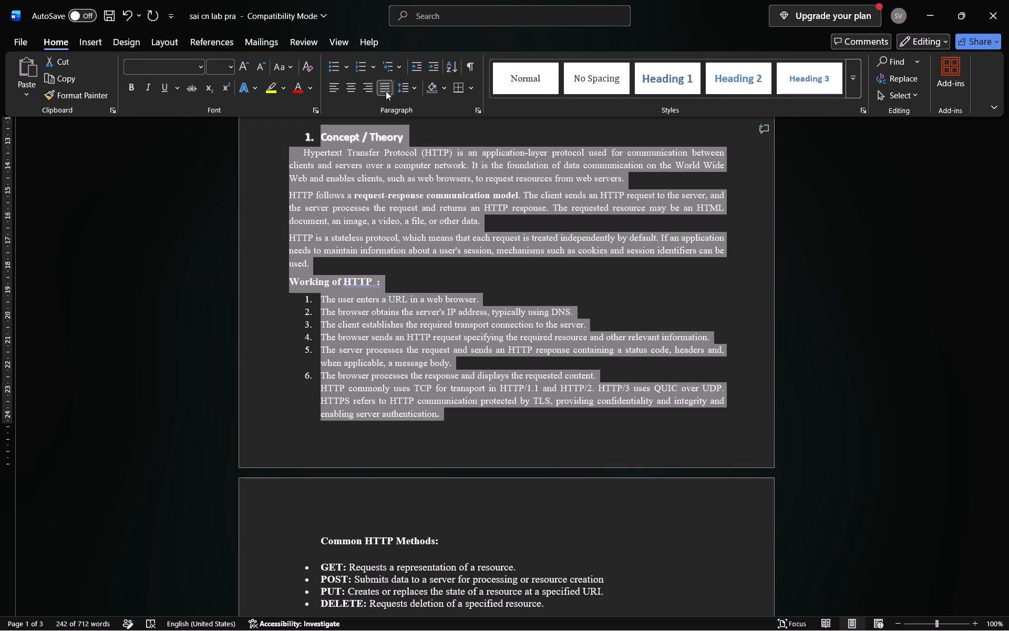
{"action": "left_click", "coordinate": [386, 91]}
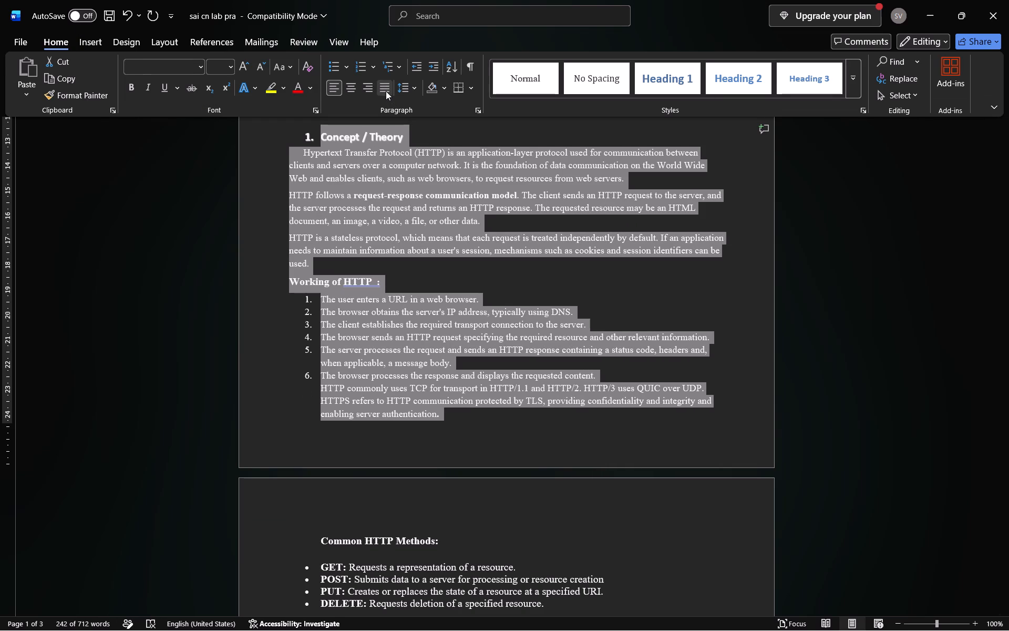
{"action": "left_click", "coordinate": [386, 91]}
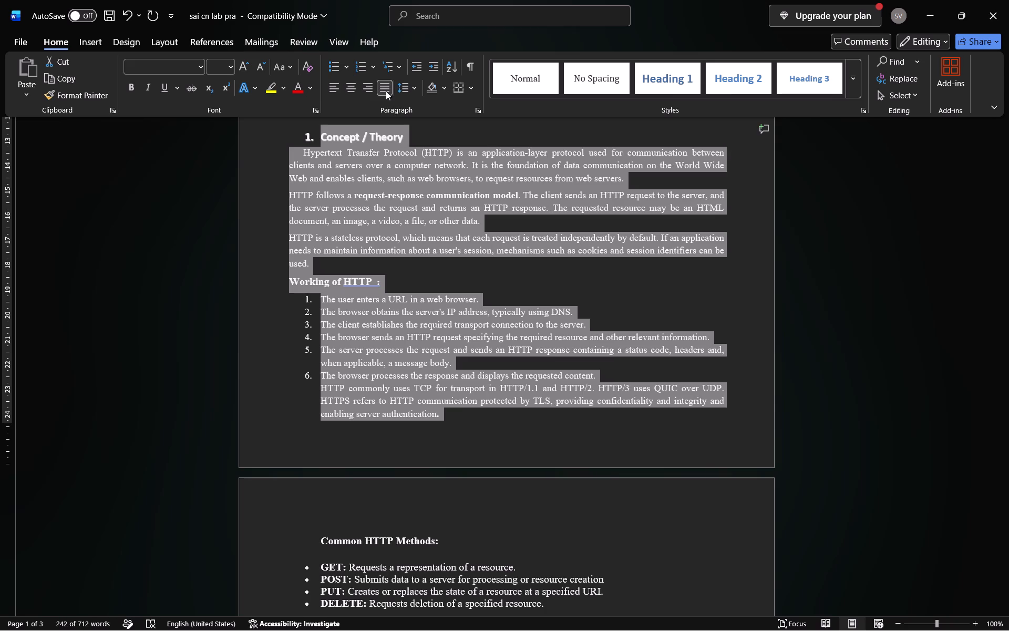
{"action": "left_click", "coordinate": [462, 270]}
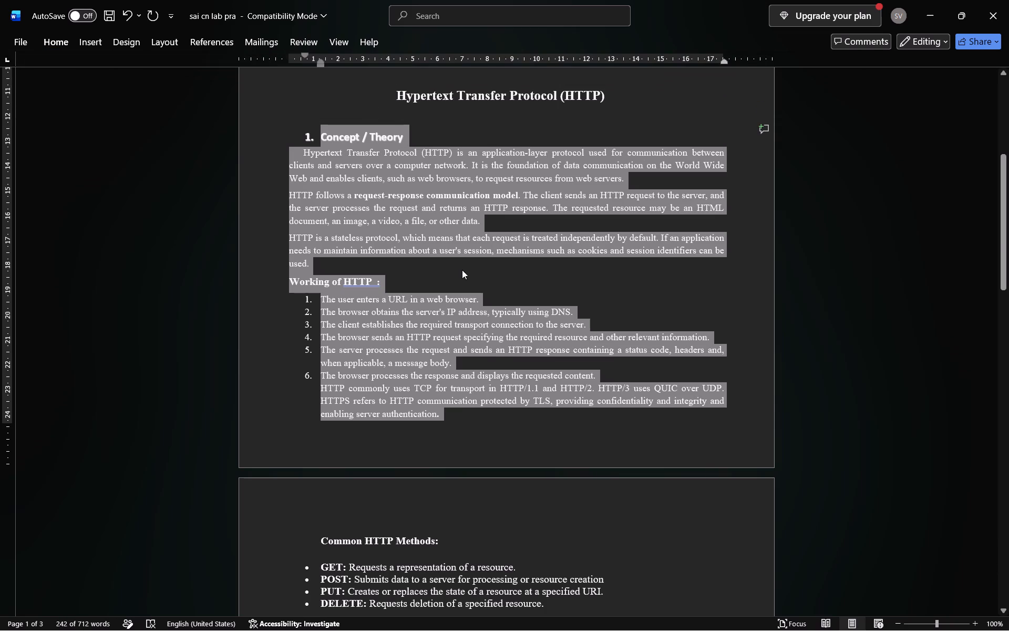
{"action": "scroll", "coordinate": [462, 270], "scroll_direction": "up", "scroll_amount": 2}
{"action": "left_click", "coordinate": [577, 248]}
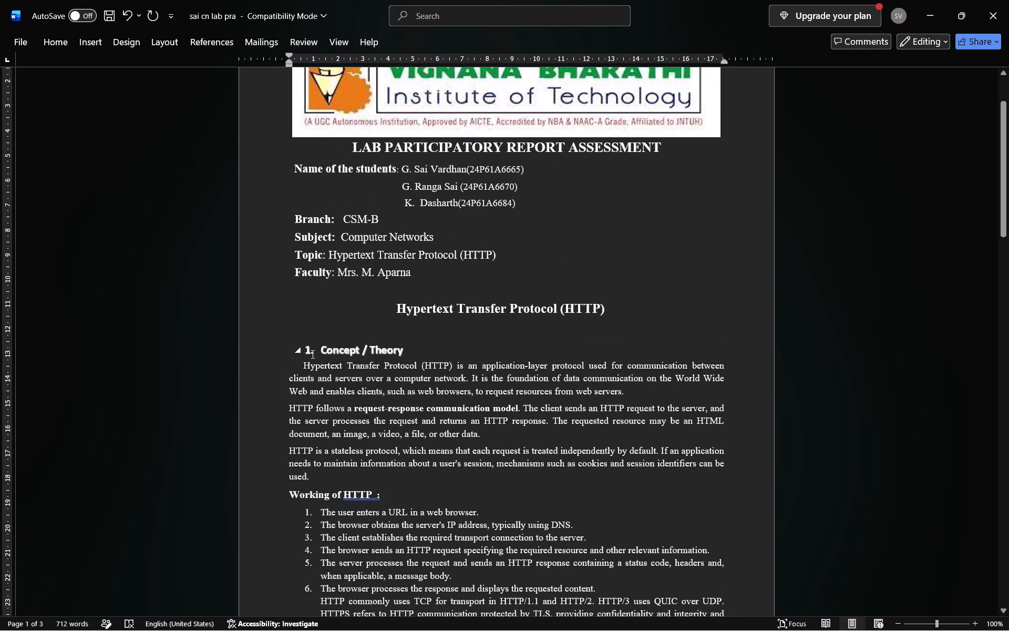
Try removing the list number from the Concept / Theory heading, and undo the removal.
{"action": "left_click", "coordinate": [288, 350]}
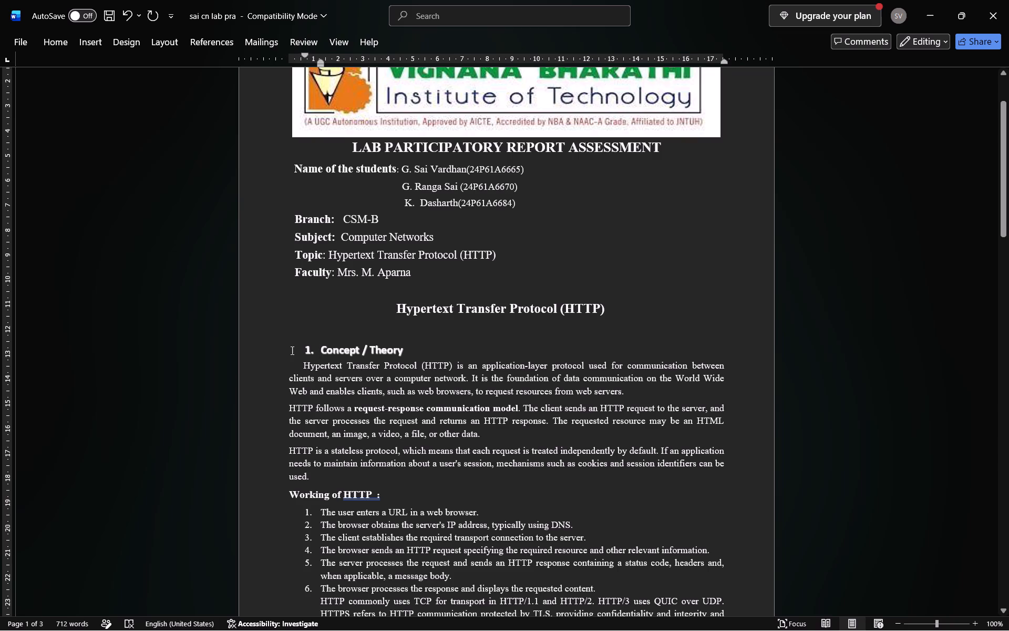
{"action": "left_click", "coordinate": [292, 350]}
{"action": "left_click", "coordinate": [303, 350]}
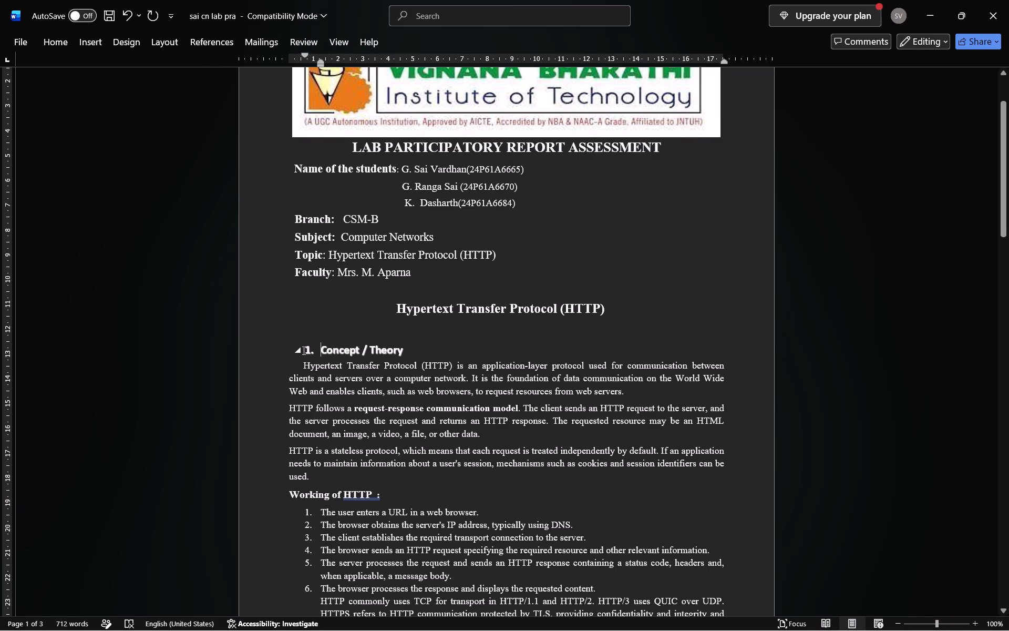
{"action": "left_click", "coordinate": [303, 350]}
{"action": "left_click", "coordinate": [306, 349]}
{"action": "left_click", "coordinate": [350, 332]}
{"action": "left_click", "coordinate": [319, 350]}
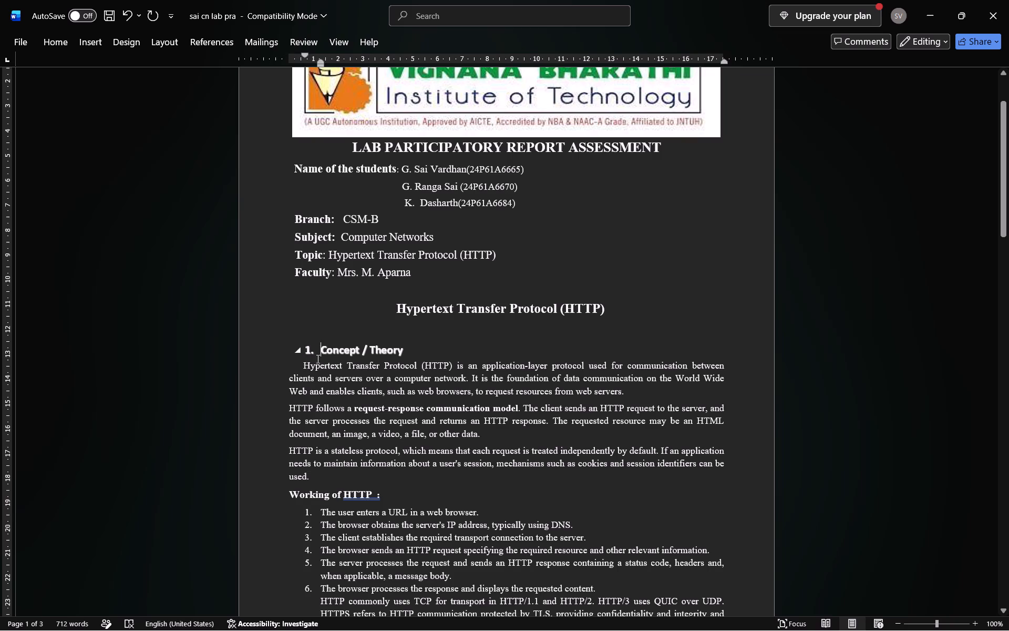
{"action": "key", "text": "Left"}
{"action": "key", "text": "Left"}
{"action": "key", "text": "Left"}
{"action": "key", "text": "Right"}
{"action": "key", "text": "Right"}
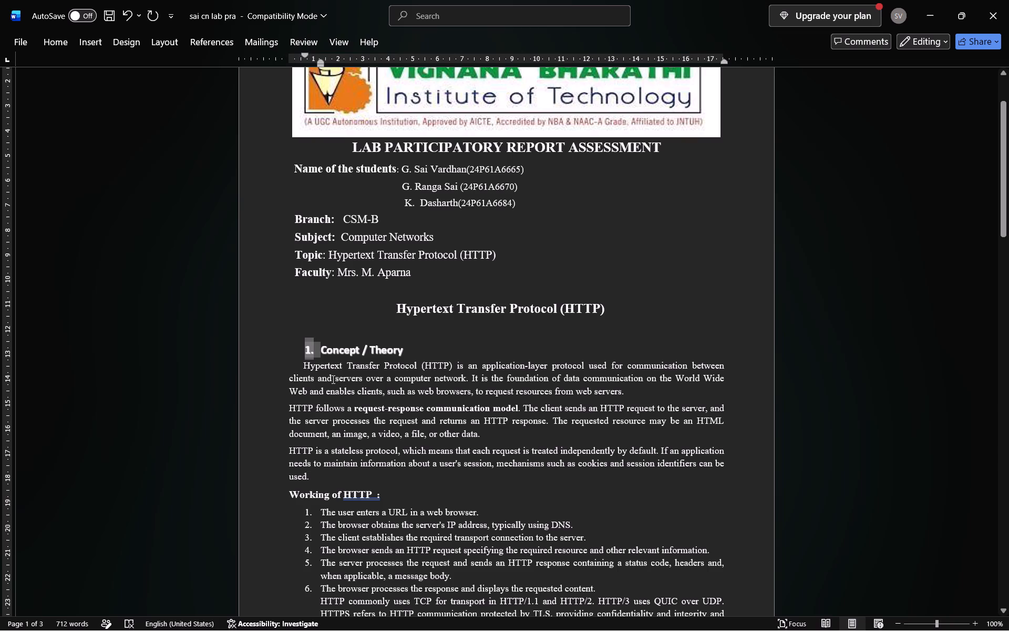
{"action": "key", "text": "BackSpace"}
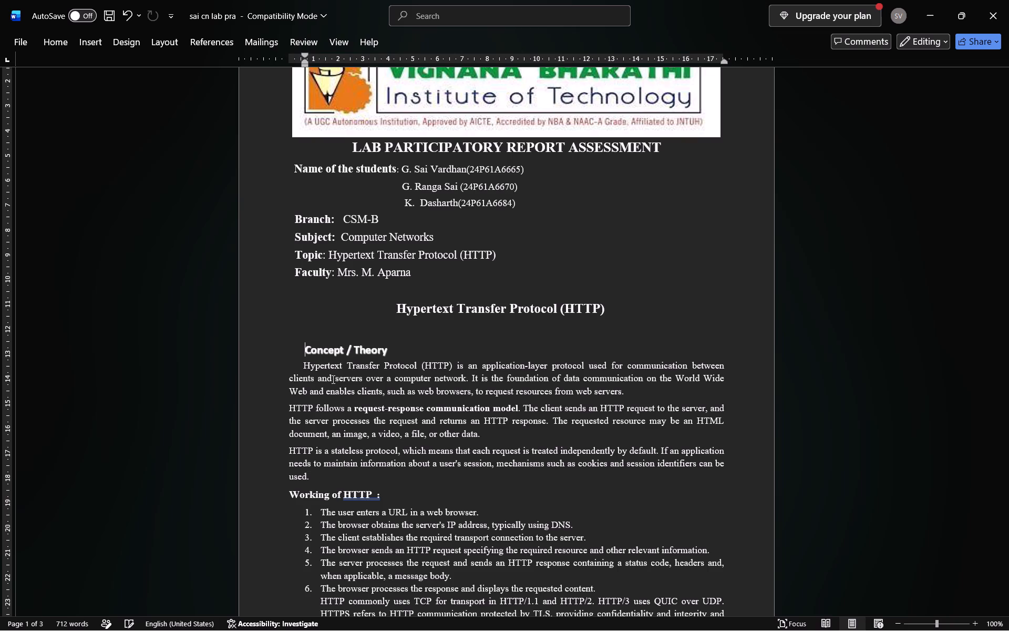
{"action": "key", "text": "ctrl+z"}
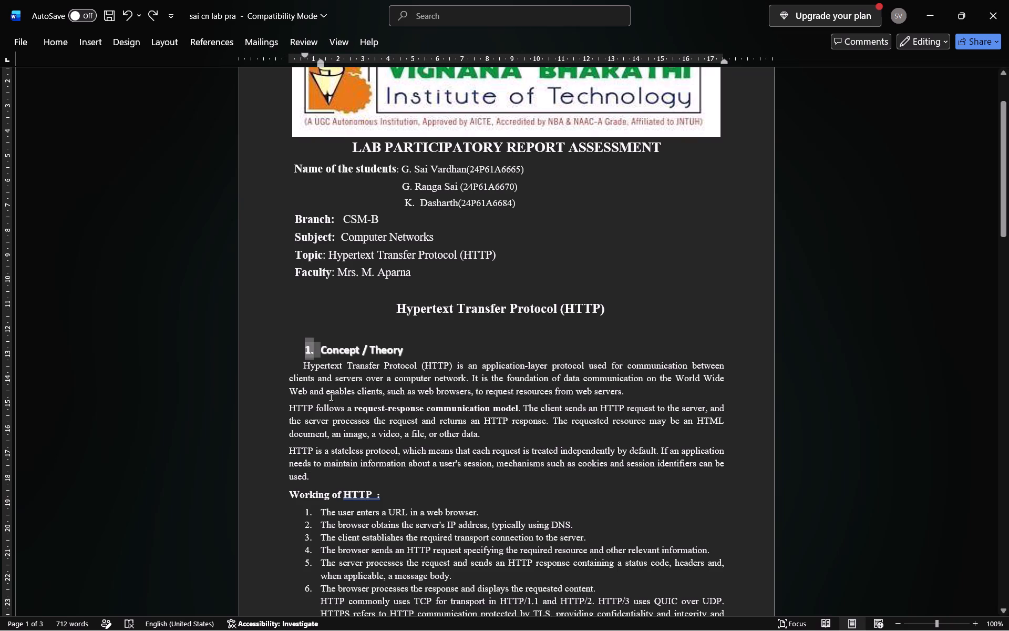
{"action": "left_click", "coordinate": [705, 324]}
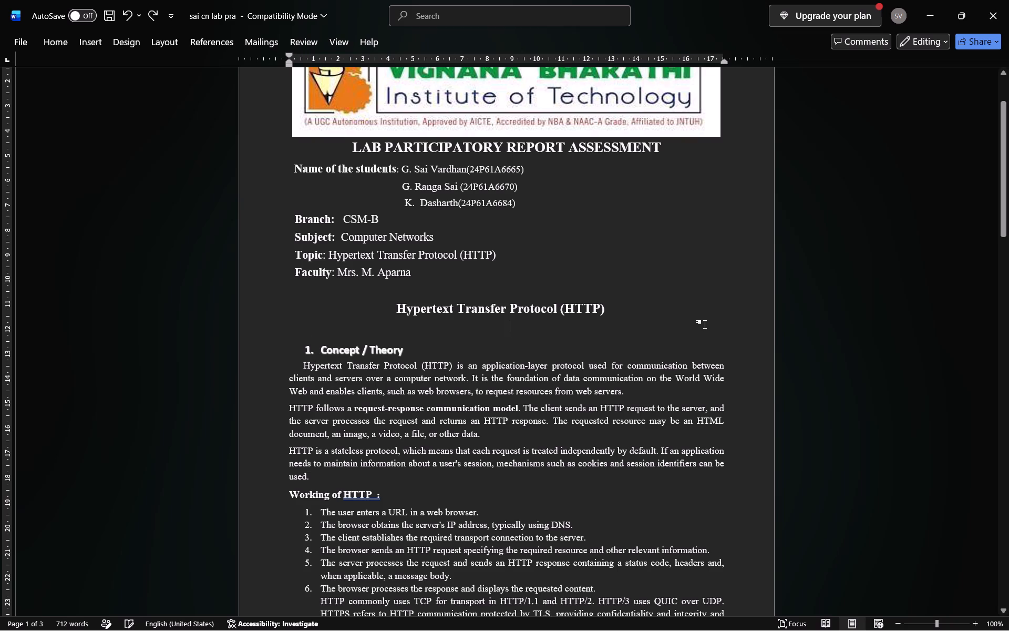
Switch to the Application Layer report and arrange it side by side with the HTTP lab report.
{"action": "scroll", "coordinate": [705, 324], "scroll_direction": "down", "scroll_amount": 1}
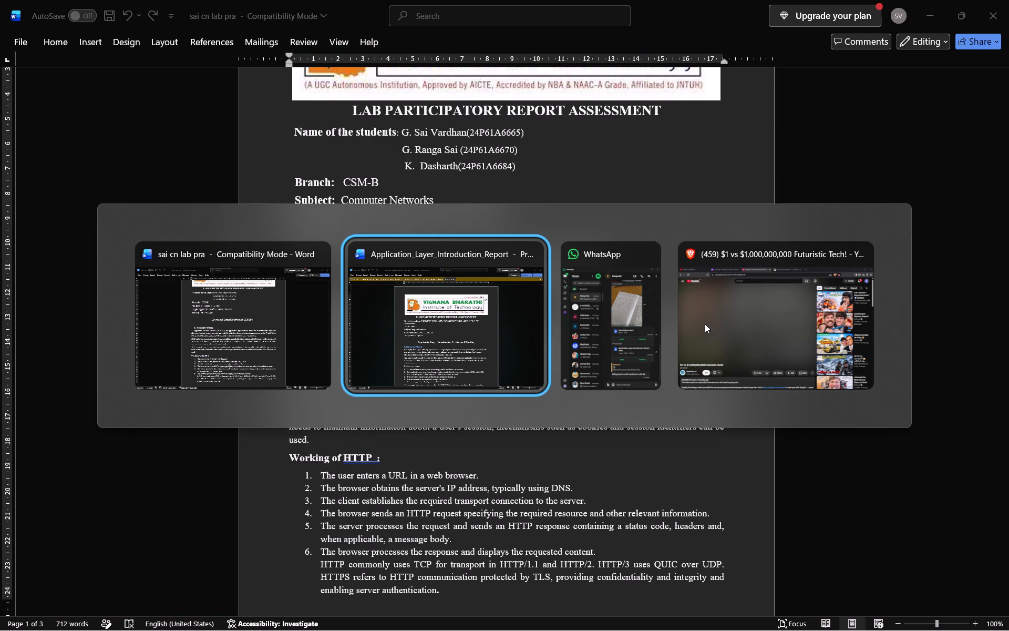
{"action": "left_click_drag", "start_coordinate": [741, 5], "coordinate": [830, 29]}
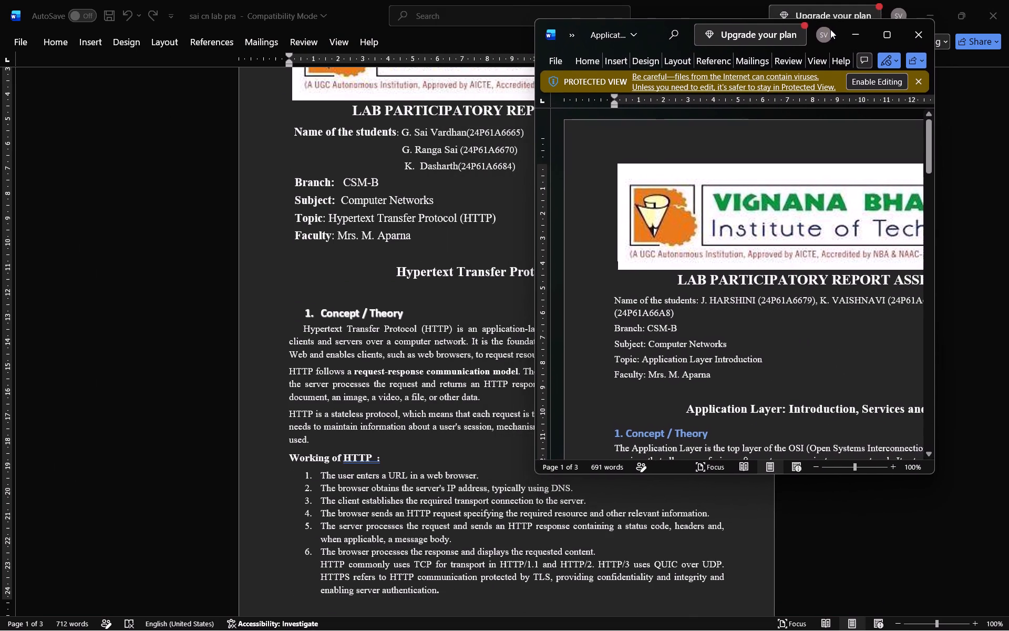
{"action": "left_click_drag", "start_coordinate": [830, 29], "coordinate": [830, 42]}
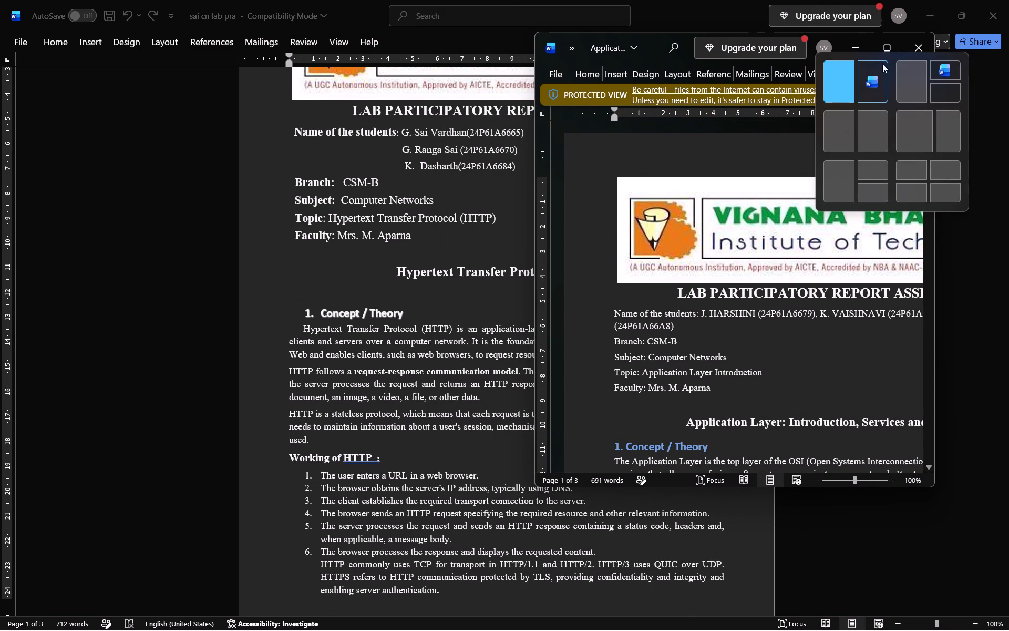
{"action": "left_click", "coordinate": [878, 73]}
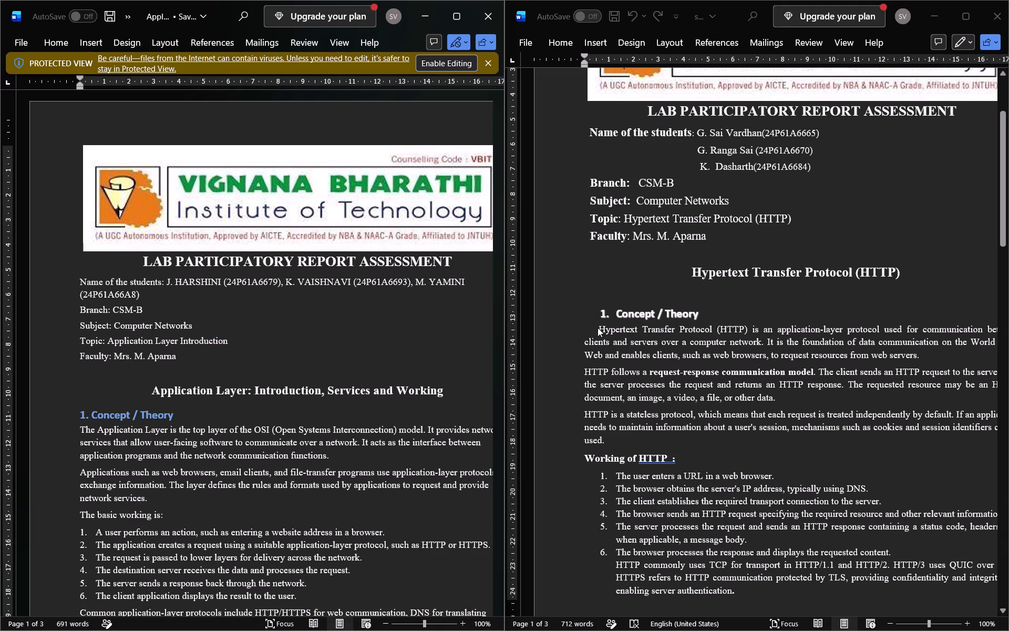
Delete five leading spaces from the first paragraph under Concept / Theory, keeping it separate from the heading.
{"action": "left_click_drag", "start_coordinate": [596, 326], "coordinate": [605, 337]}
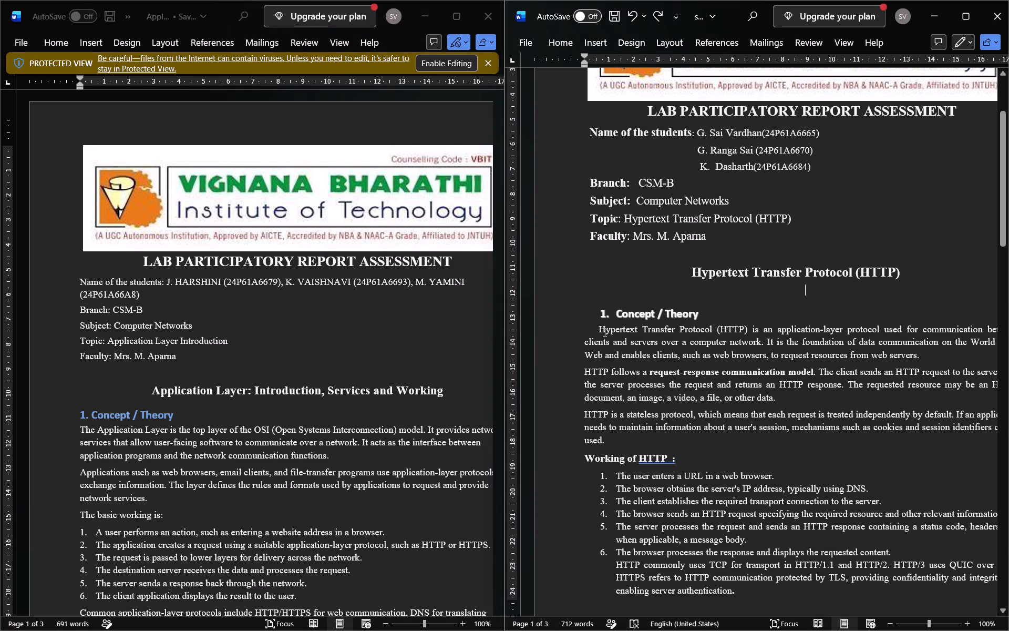
{"action": "left_click", "coordinate": [598, 331]}
{"action": "key", "text": "BackSpace"}
{"action": "key", "text": "BackSpace"}
{"action": "key", "text": "BackSpace"}
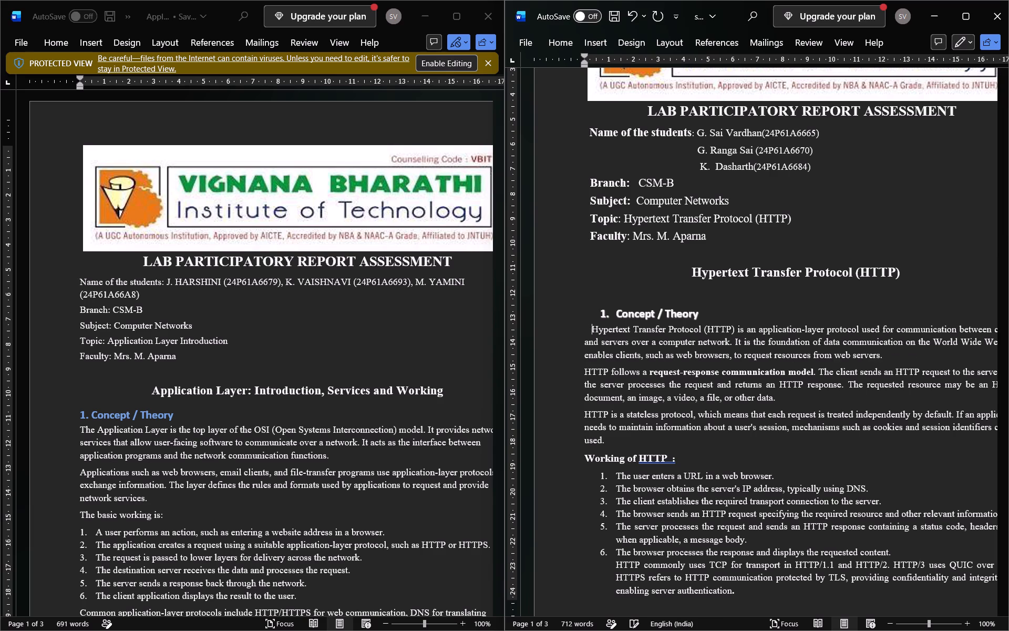
{"action": "key", "text": "BackSpace"}
{"action": "key", "text": "BackSpace"}
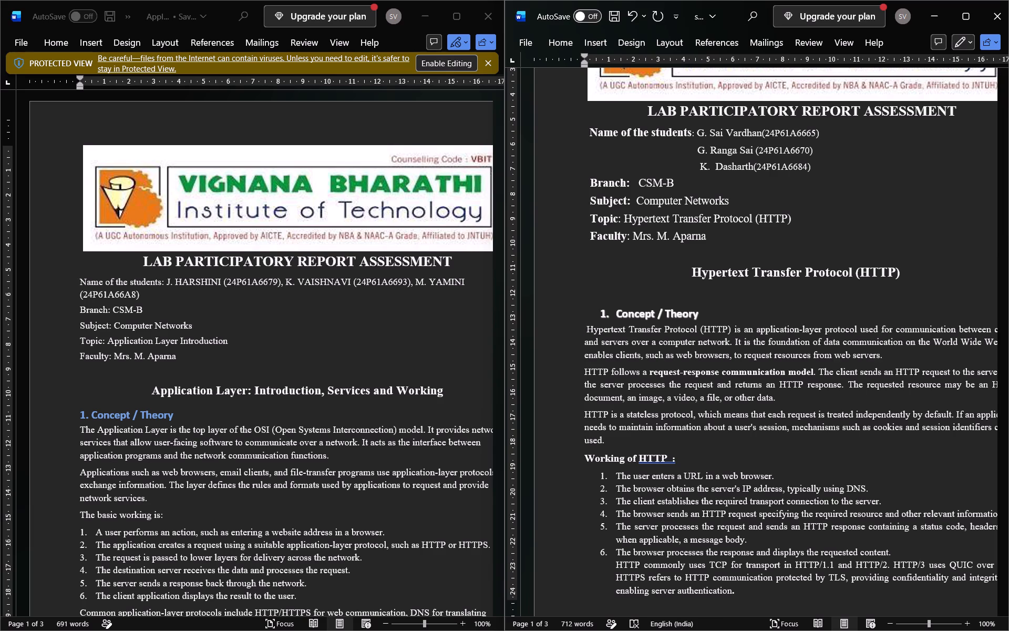
{"action": "key", "text": "BackSpace"}
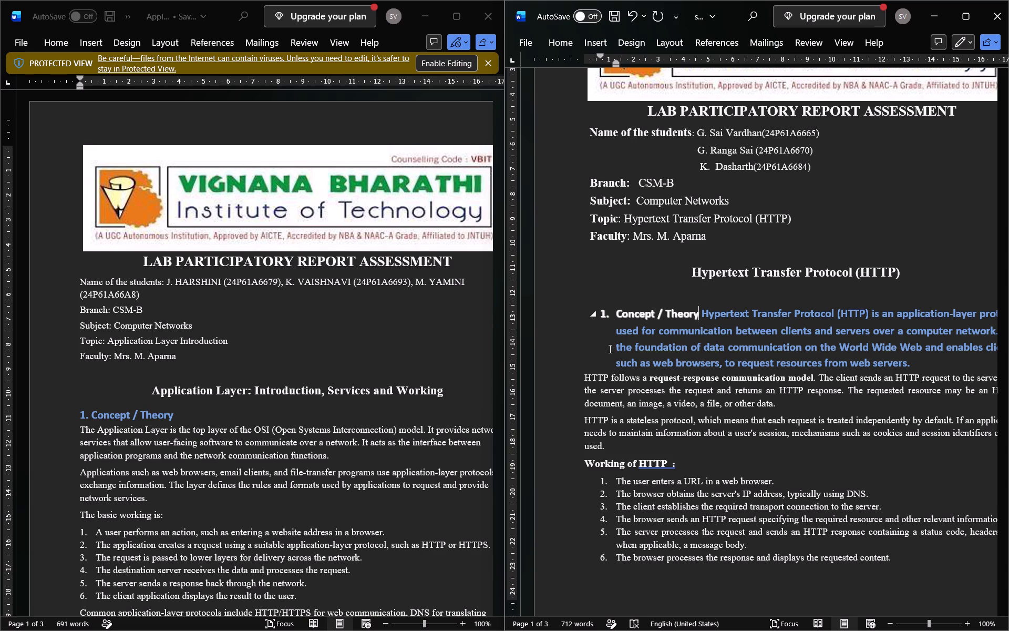
{"action": "key", "text": "ctrl+z"}
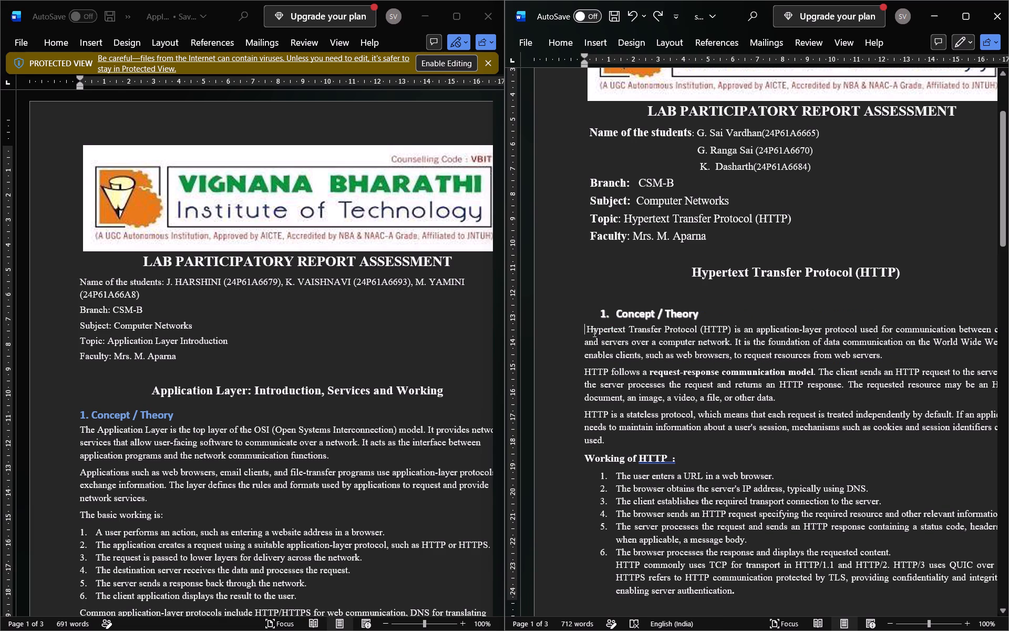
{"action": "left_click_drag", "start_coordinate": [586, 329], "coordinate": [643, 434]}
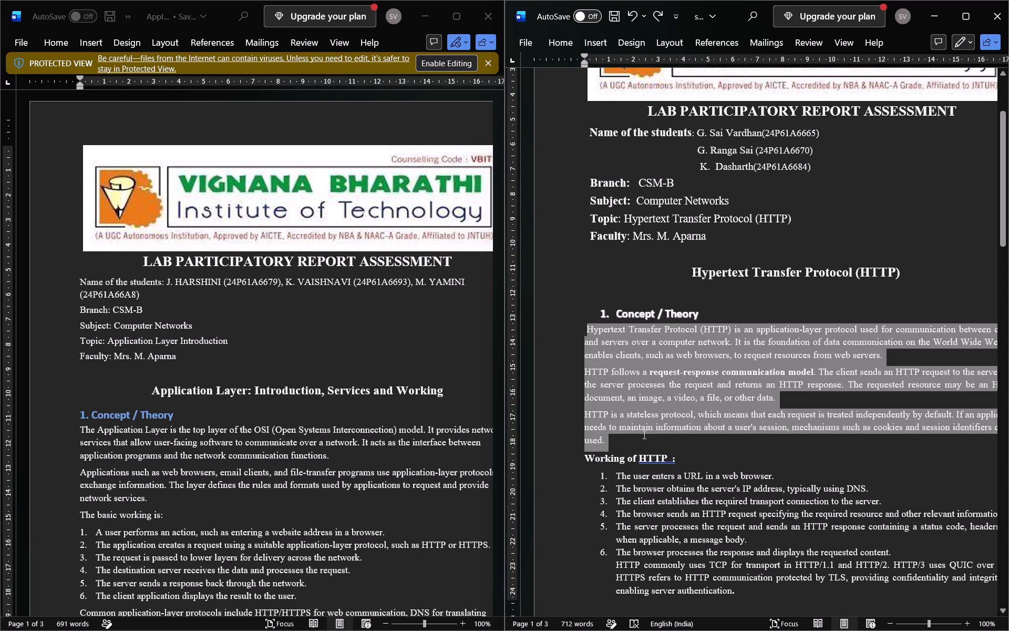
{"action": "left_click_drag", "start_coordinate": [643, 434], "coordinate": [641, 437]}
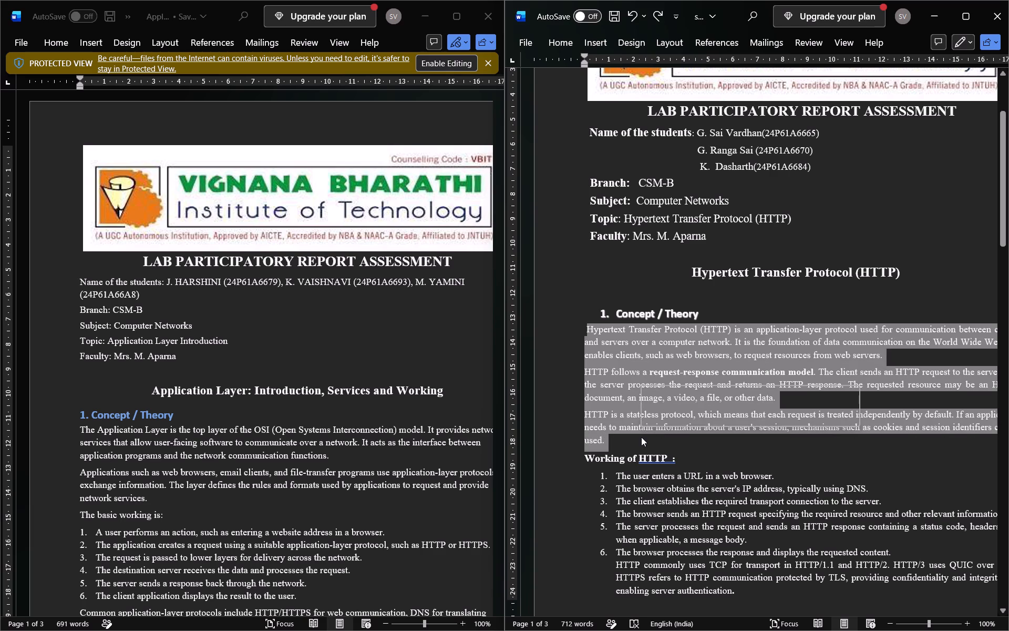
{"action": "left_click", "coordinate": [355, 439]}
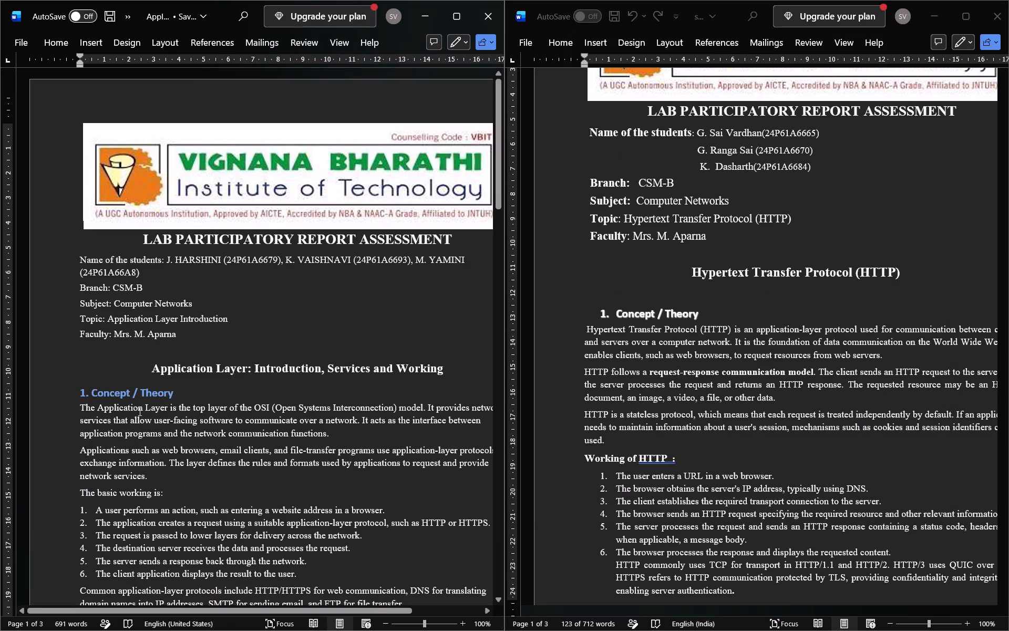
Bring up the text formatting commands for the Application Layer report.
{"action": "left_click", "coordinate": [59, 40]}
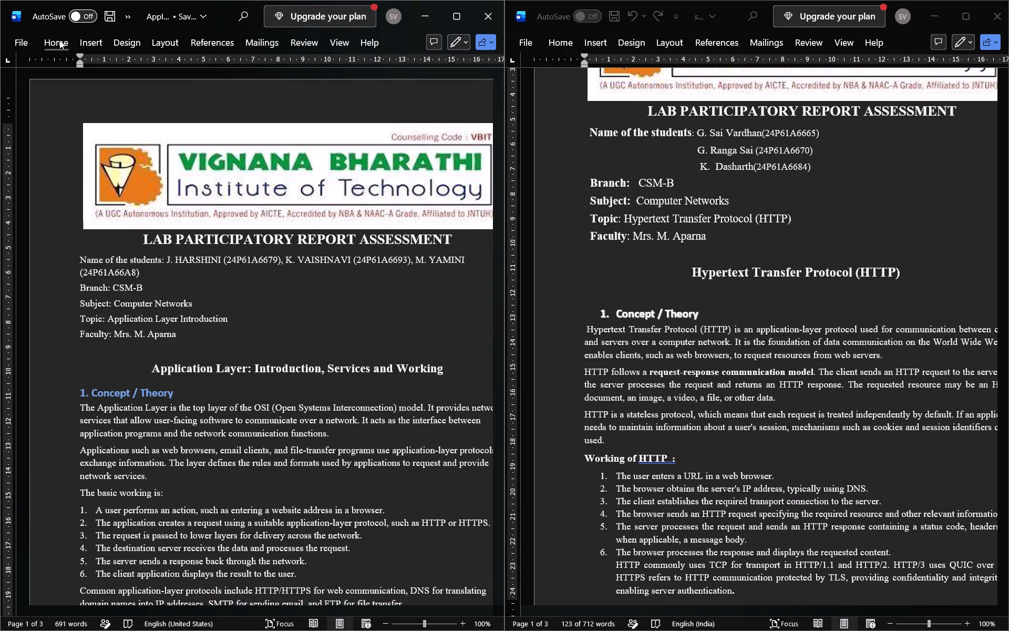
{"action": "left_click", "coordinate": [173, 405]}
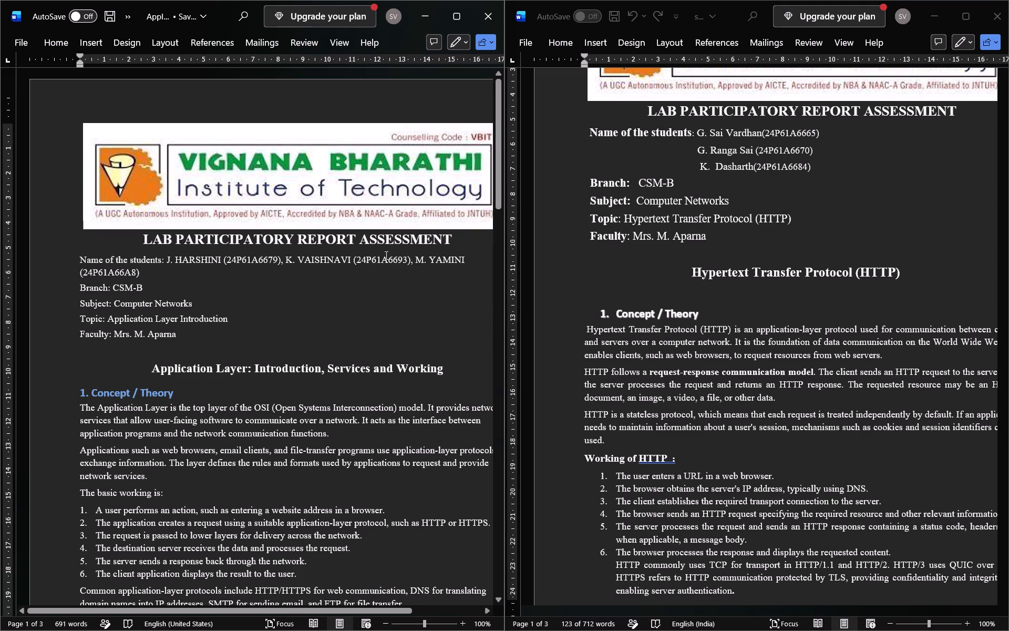
Review the alignment and spacing of the HTTP lab report's sections from Concept / Theory through Conclusion.
{"action": "left_click", "coordinate": [610, 300]}
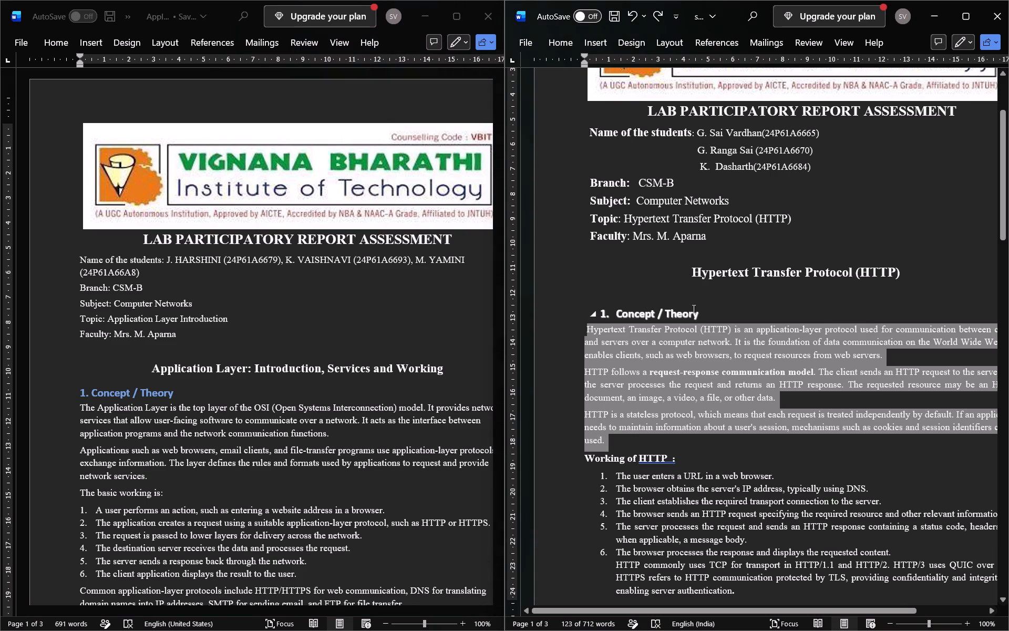
{"action": "left_click", "coordinate": [733, 303]}
{"action": "scroll", "coordinate": [730, 350], "scroll_direction": "down", "scroll_amount": 6}
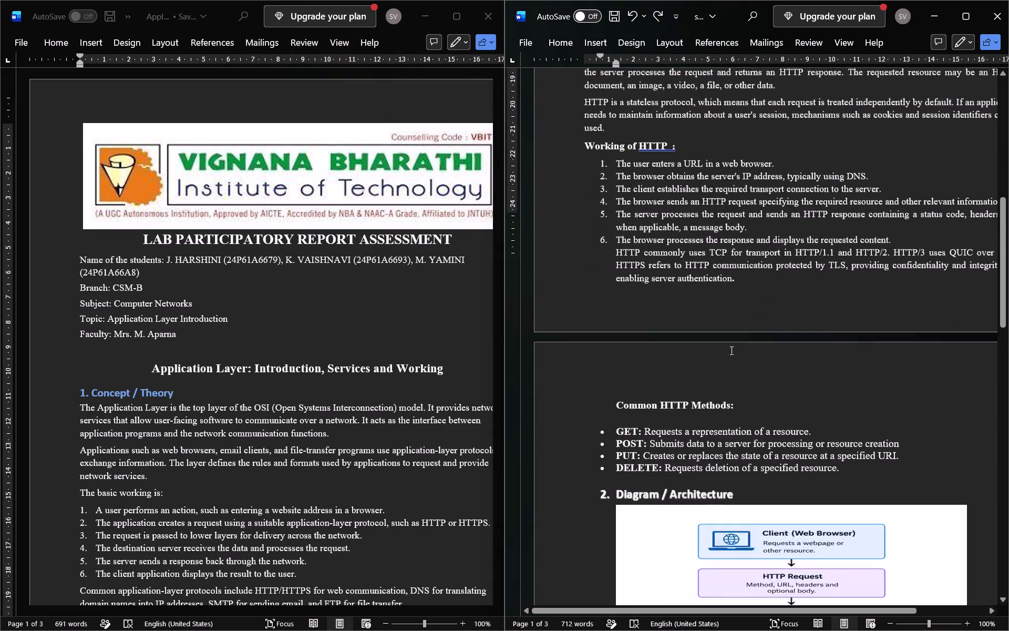
{"action": "scroll", "coordinate": [730, 350], "scroll_direction": "down", "scroll_amount": 7}
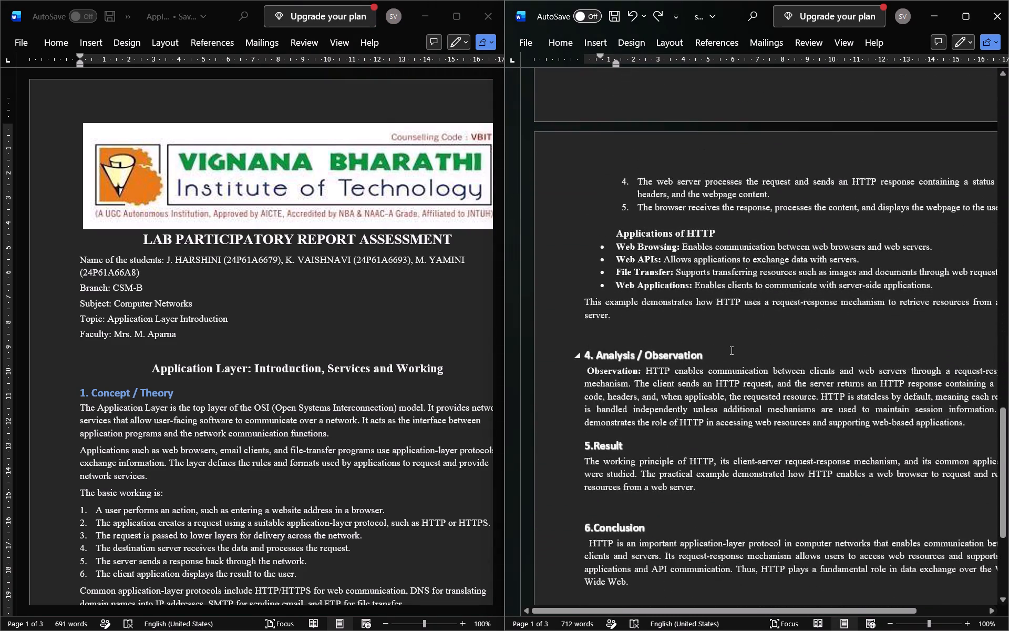
{"action": "scroll", "coordinate": [730, 350], "scroll_direction": "down", "scroll_amount": 9}
{"action": "scroll", "coordinate": [730, 350], "scroll_direction": "up", "scroll_amount": 1}
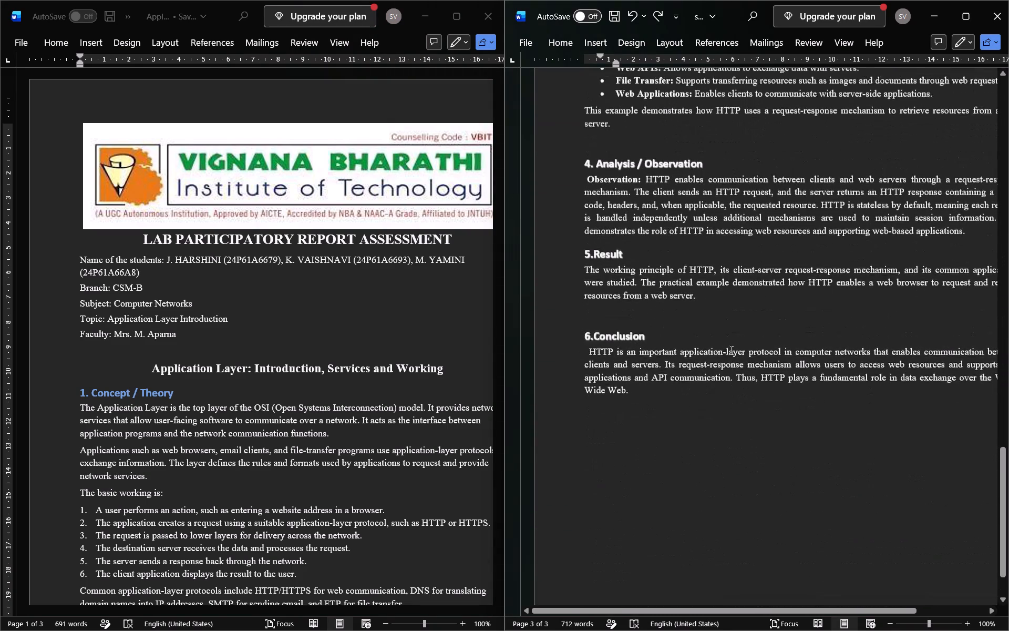
{"action": "scroll", "coordinate": [730, 350], "scroll_direction": "up", "scroll_amount": 1}
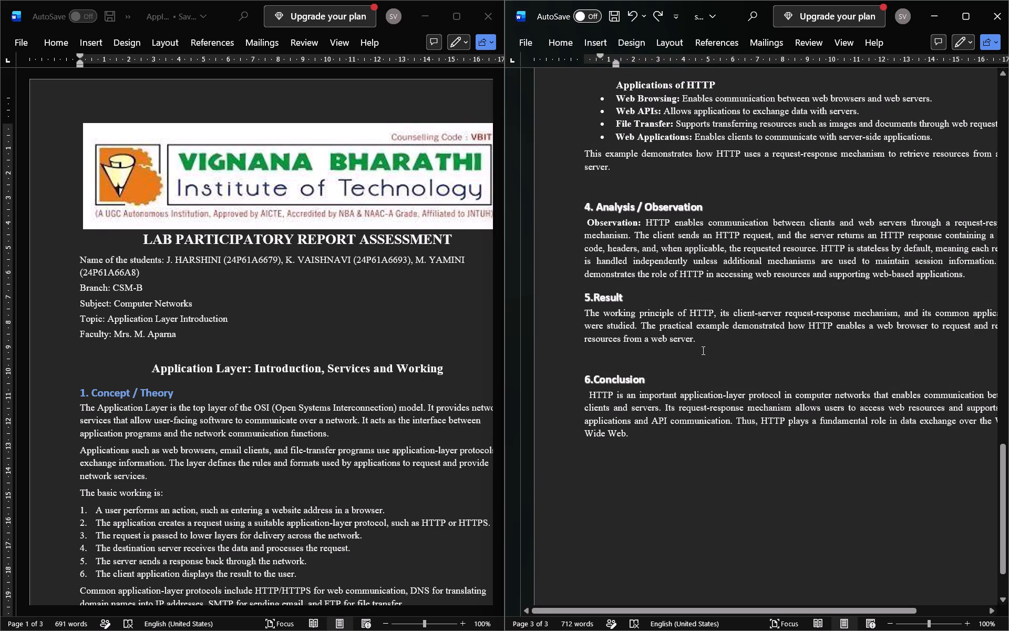
{"action": "scroll", "coordinate": [702, 350], "scroll_direction": "up", "scroll_amount": 4}
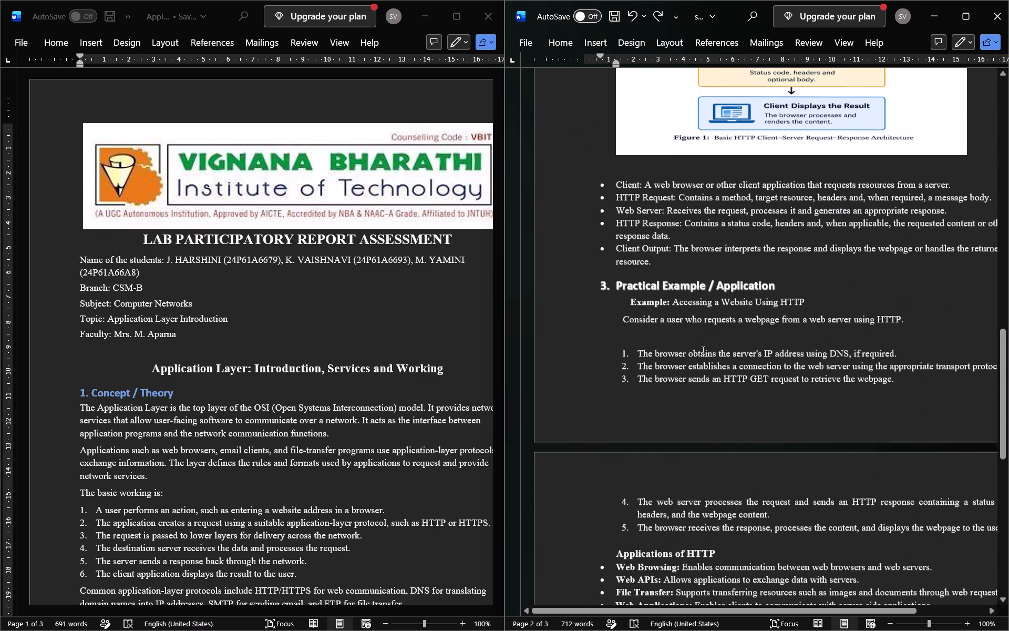
{"action": "scroll", "coordinate": [702, 350], "scroll_direction": "up", "scroll_amount": 3}
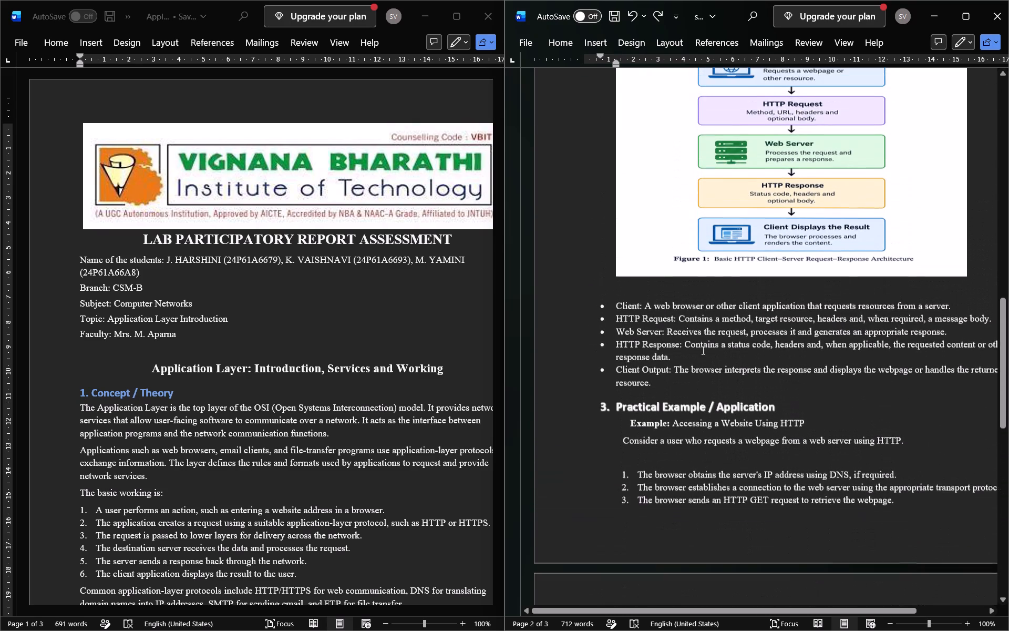
{"action": "scroll", "coordinate": [702, 350], "scroll_direction": "up", "scroll_amount": 2}
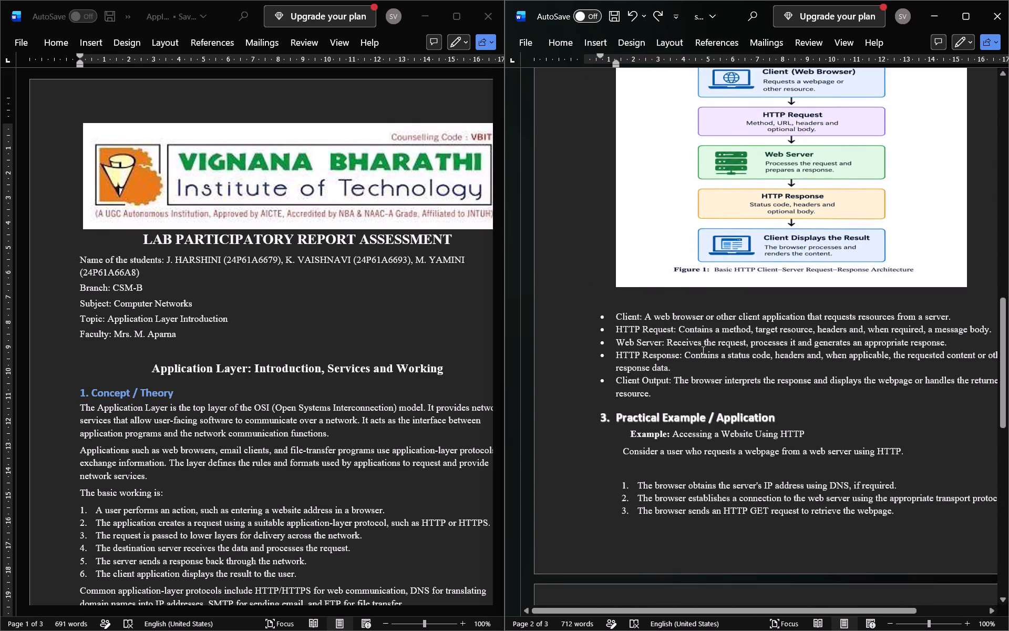
{"action": "scroll", "coordinate": [702, 350], "scroll_direction": "up", "scroll_amount": 4}
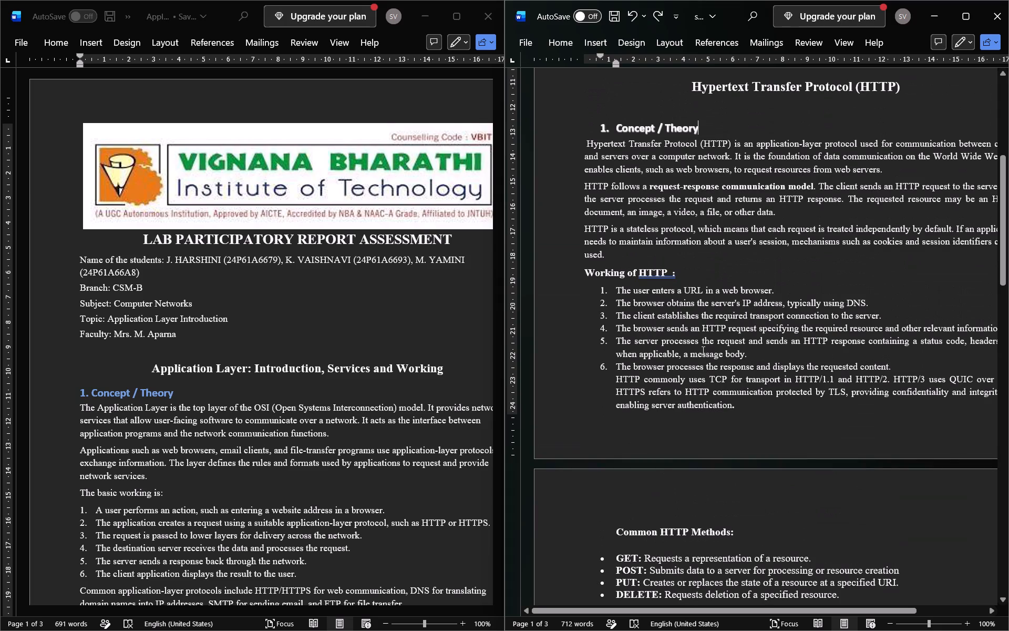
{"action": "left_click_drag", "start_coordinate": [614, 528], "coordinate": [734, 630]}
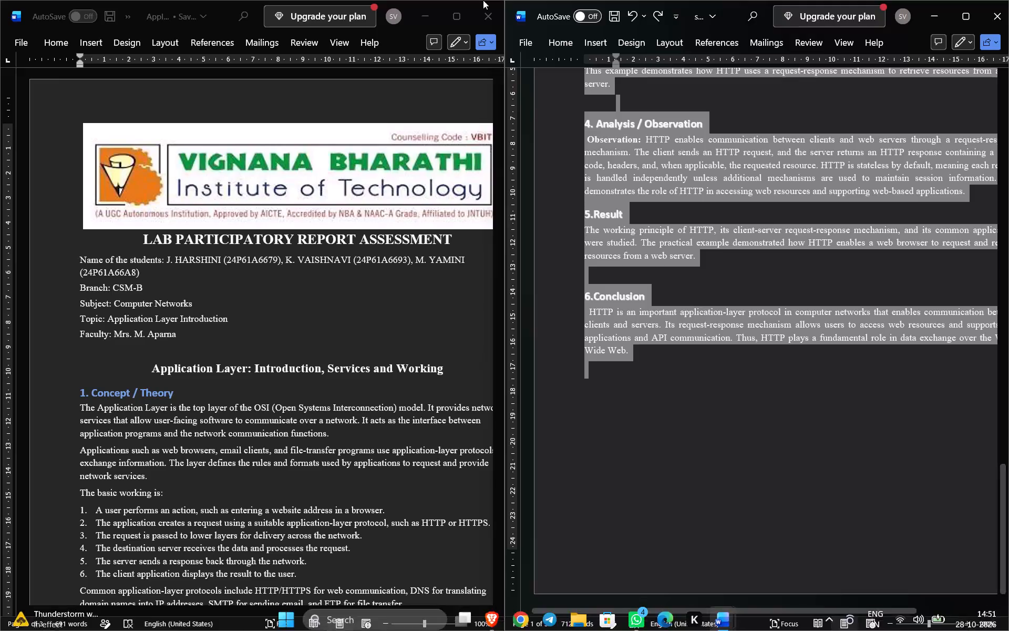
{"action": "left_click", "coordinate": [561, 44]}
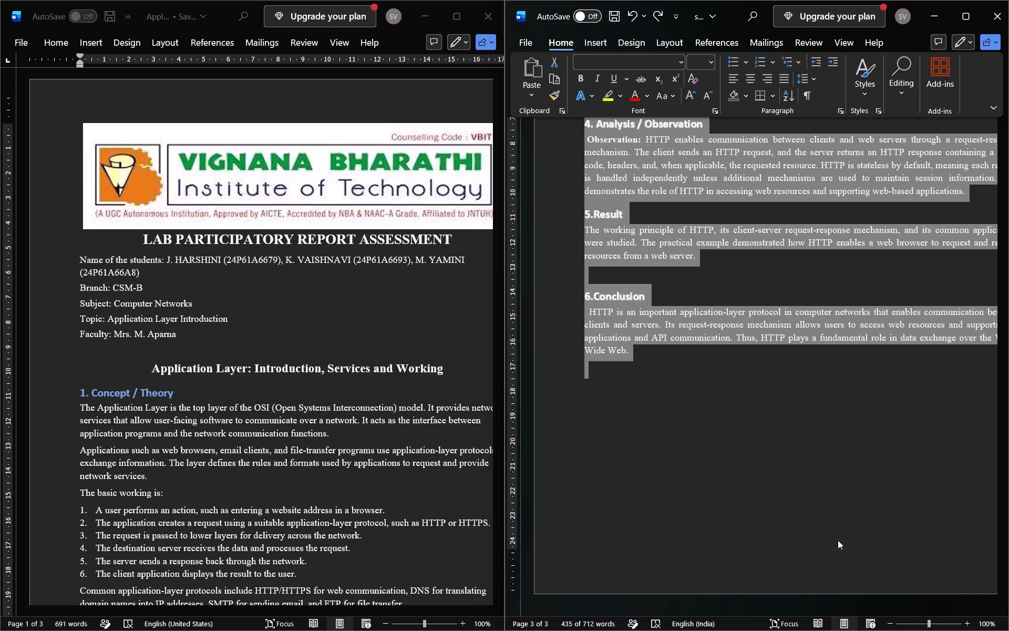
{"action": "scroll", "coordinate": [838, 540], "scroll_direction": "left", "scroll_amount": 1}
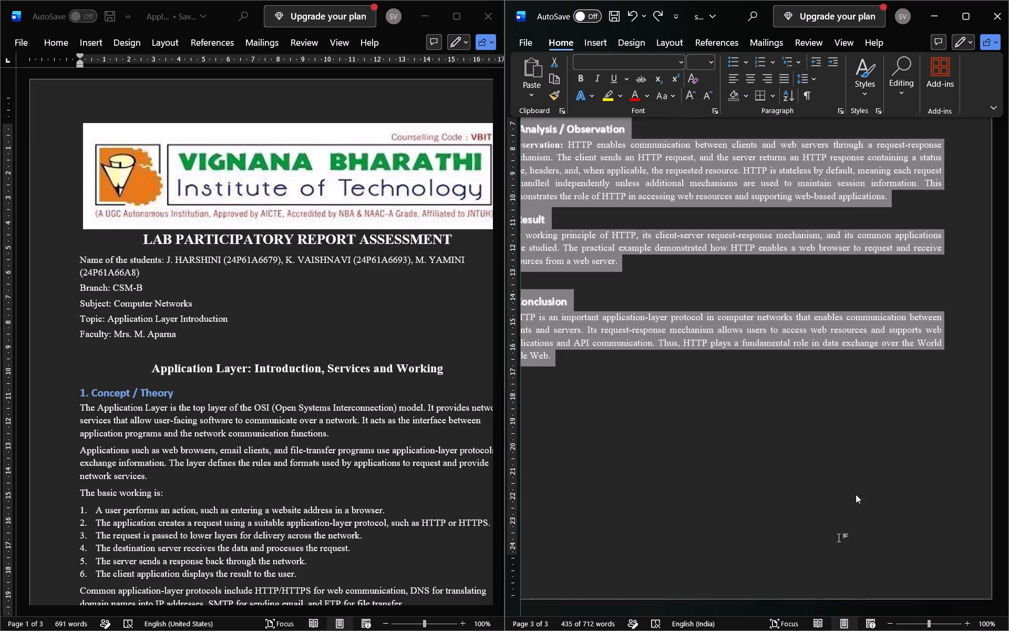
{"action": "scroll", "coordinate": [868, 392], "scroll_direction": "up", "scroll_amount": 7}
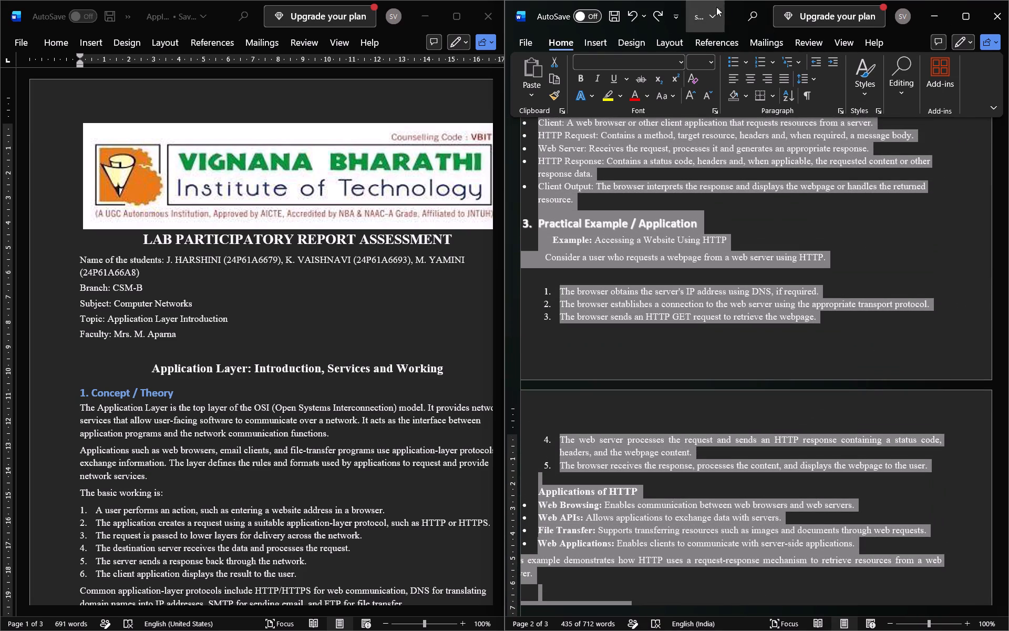
Turn on AutoSave for the HTTP lab report by uploading it to OneDrive - Personal, and clear the text selection.
{"action": "left_click", "coordinate": [587, 18]}
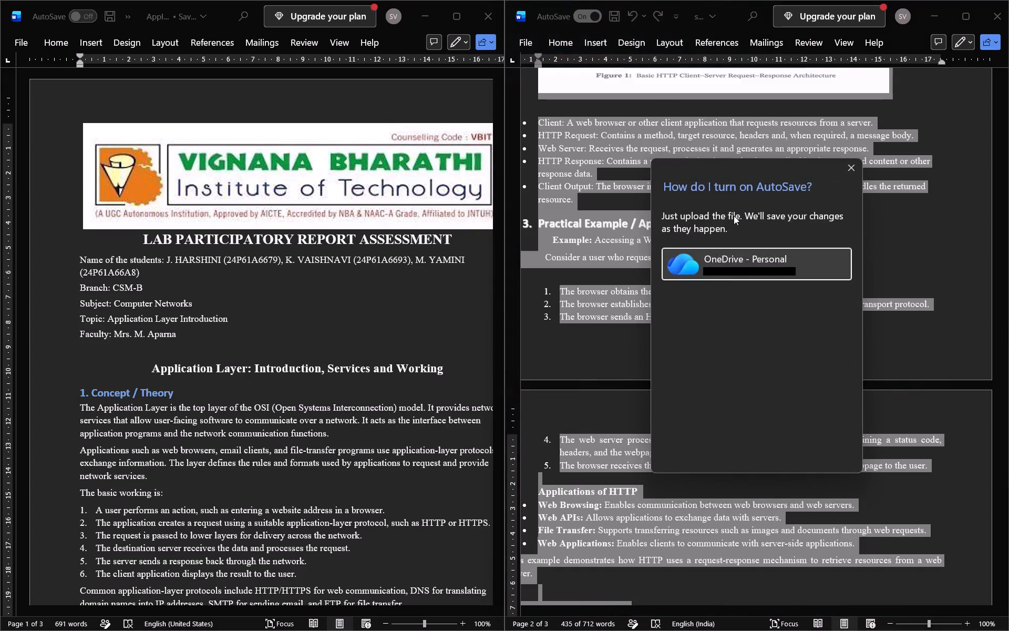
{"action": "left_click", "coordinate": [783, 269]}
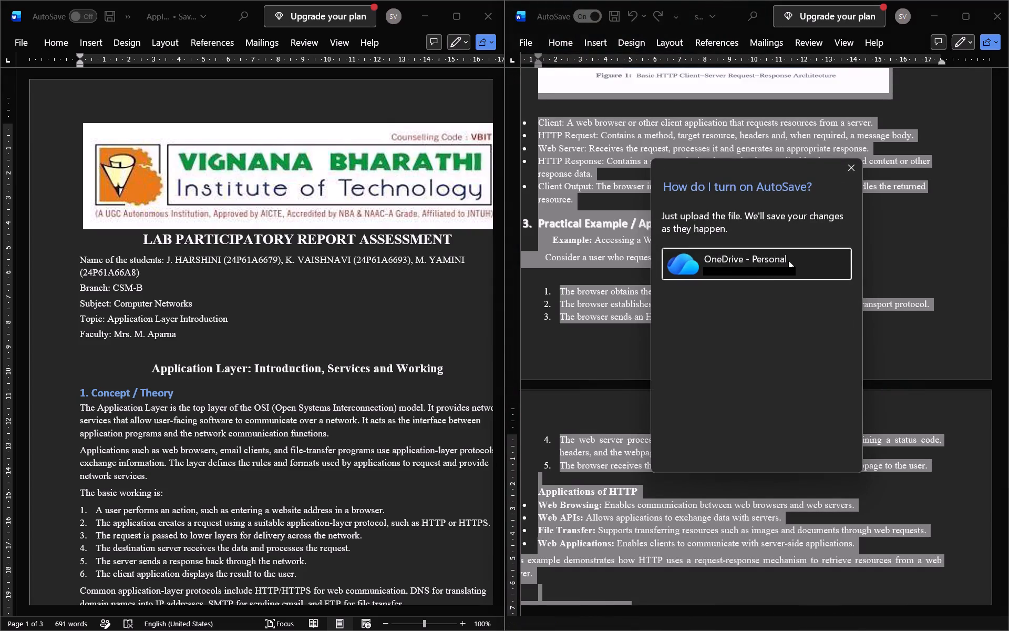
{"action": "double_click", "coordinate": [788, 260]}
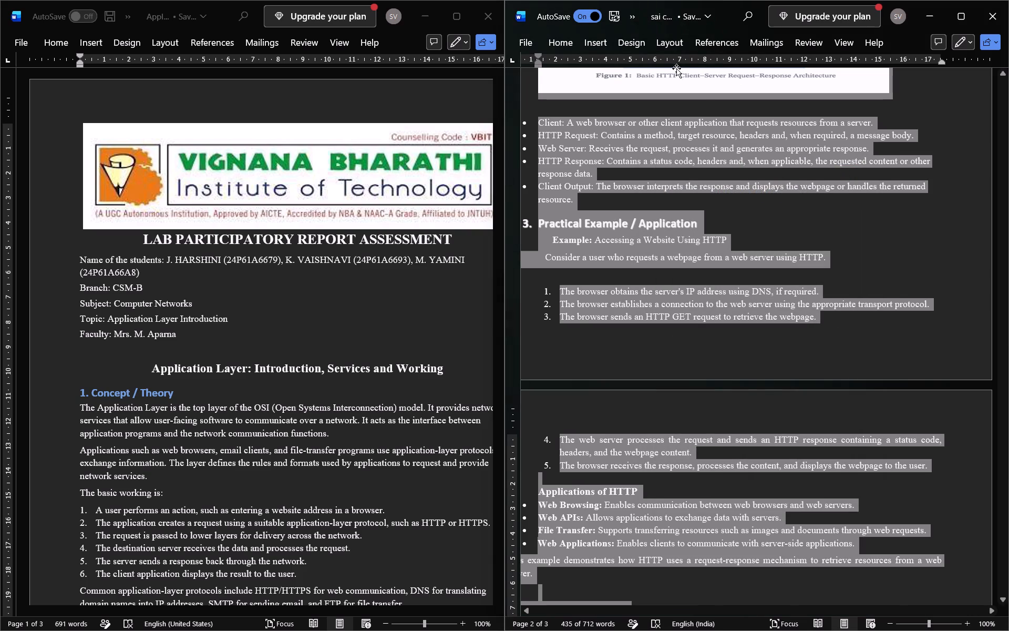
{"action": "scroll", "coordinate": [787, 129], "scroll_direction": "up", "scroll_amount": 3}
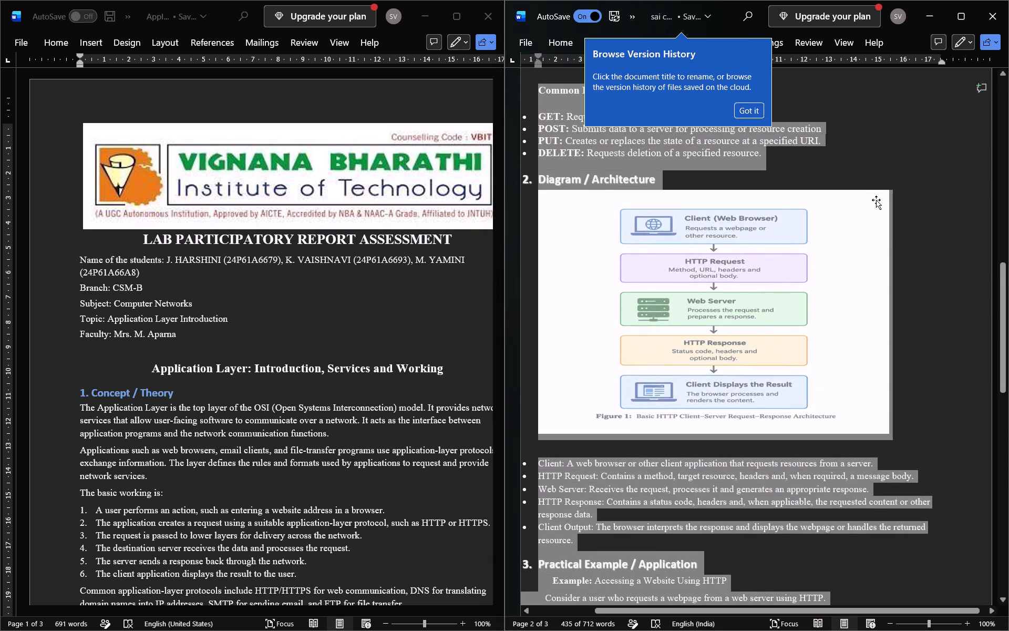
{"action": "left_click", "coordinate": [964, 150]}
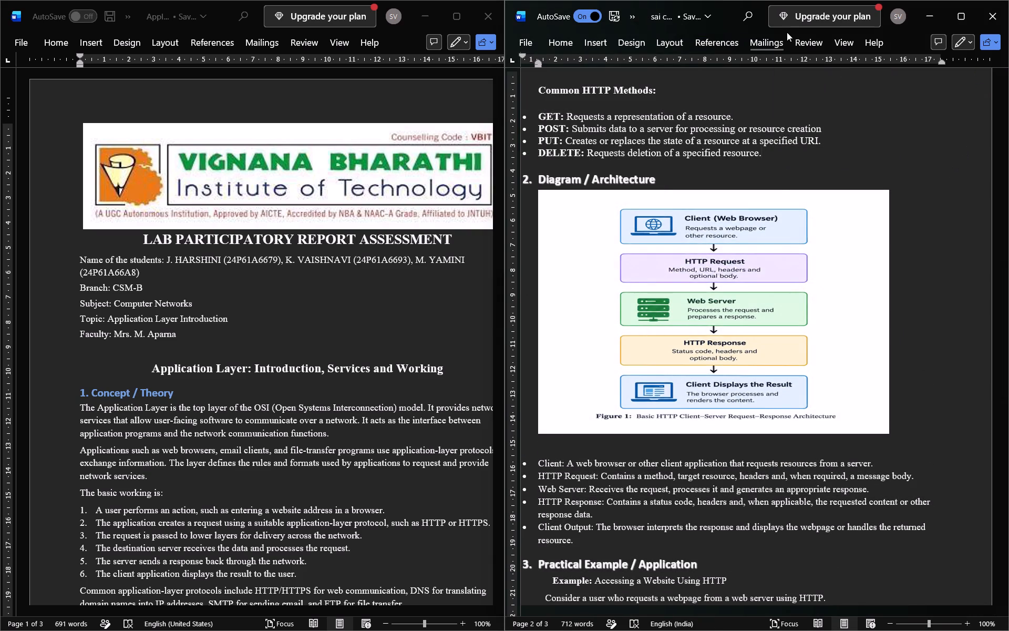
Maximize the HTTP lab report's window with its title page in view.
{"action": "scroll", "coordinate": [779, 192], "scroll_direction": "up", "scroll_amount": 14}
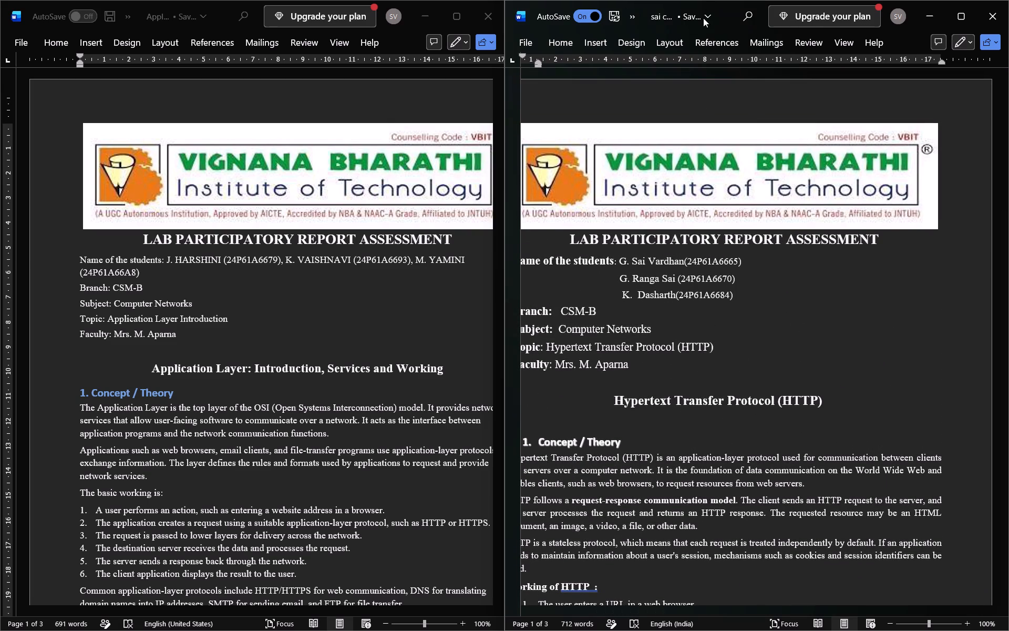
{"action": "left_click", "coordinate": [970, 17]}
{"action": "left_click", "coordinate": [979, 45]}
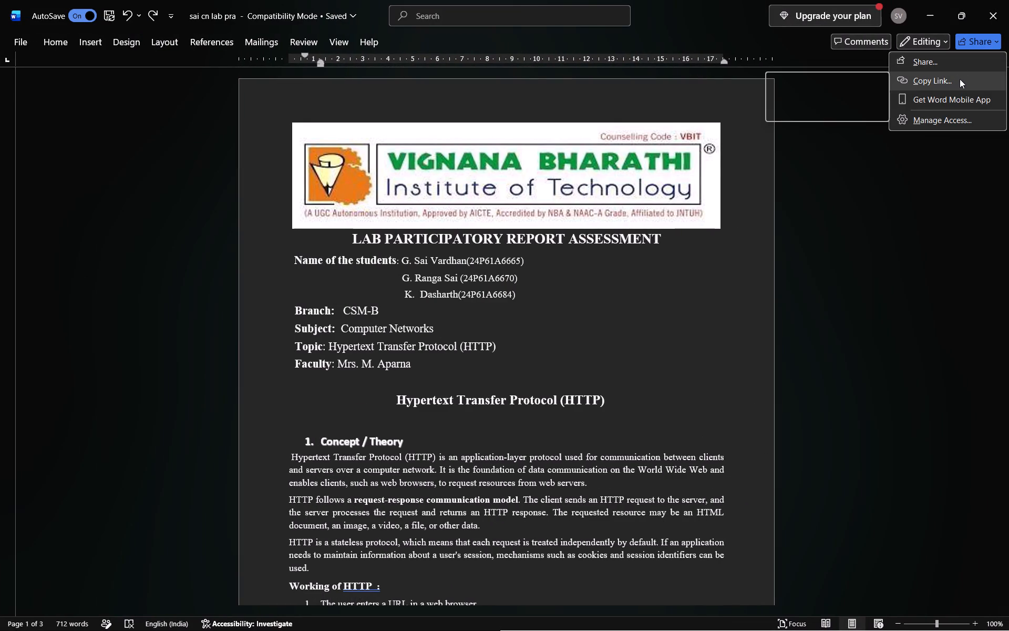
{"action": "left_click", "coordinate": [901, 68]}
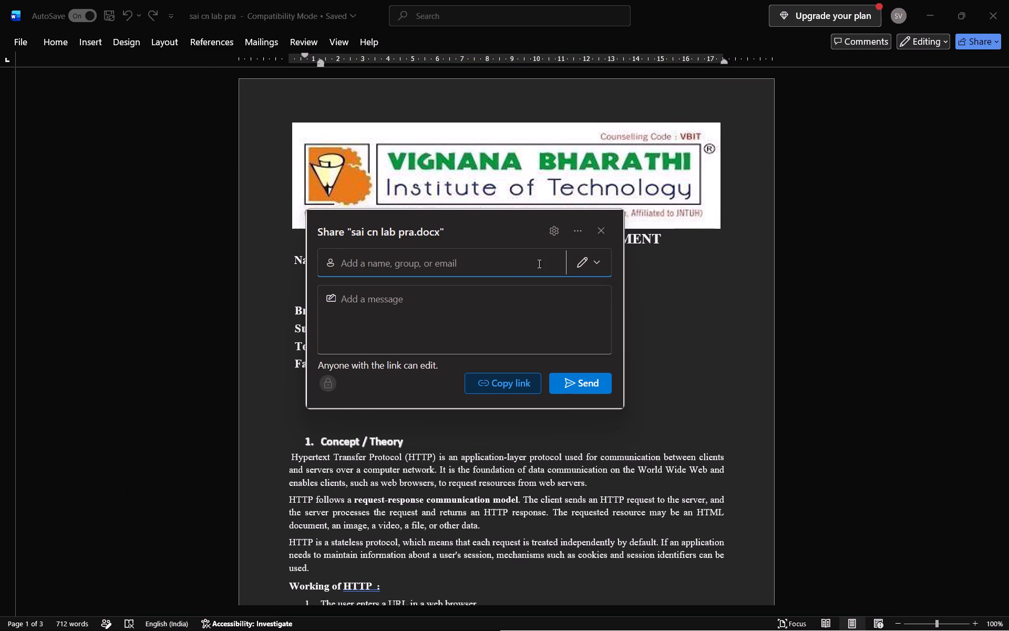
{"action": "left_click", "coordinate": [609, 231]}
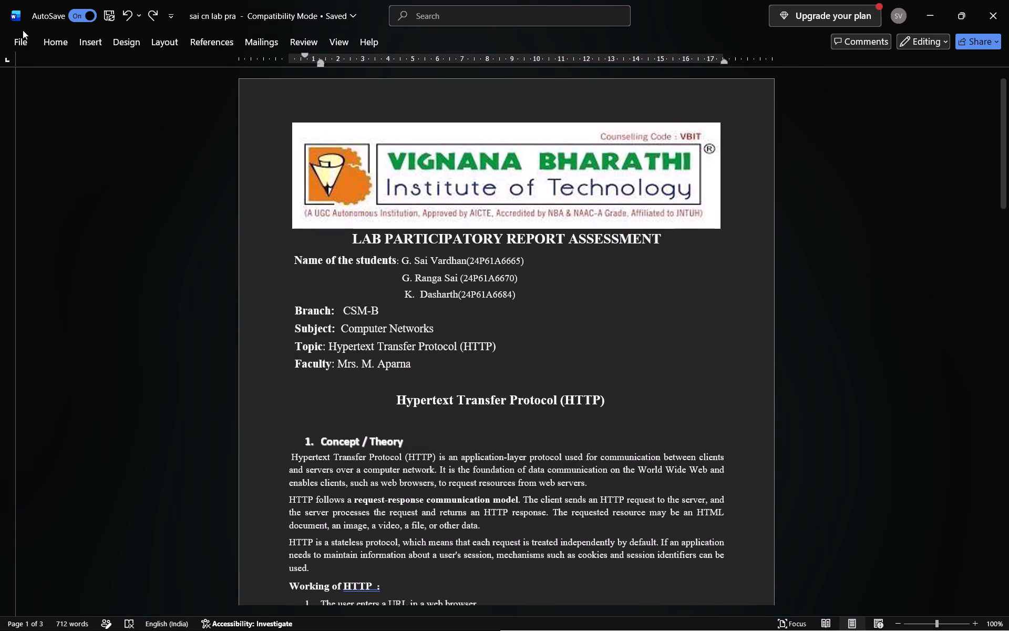
Open the OneDrive copy of sai cn lab pra from the recent files.
{"action": "left_click", "coordinate": [22, 40]}
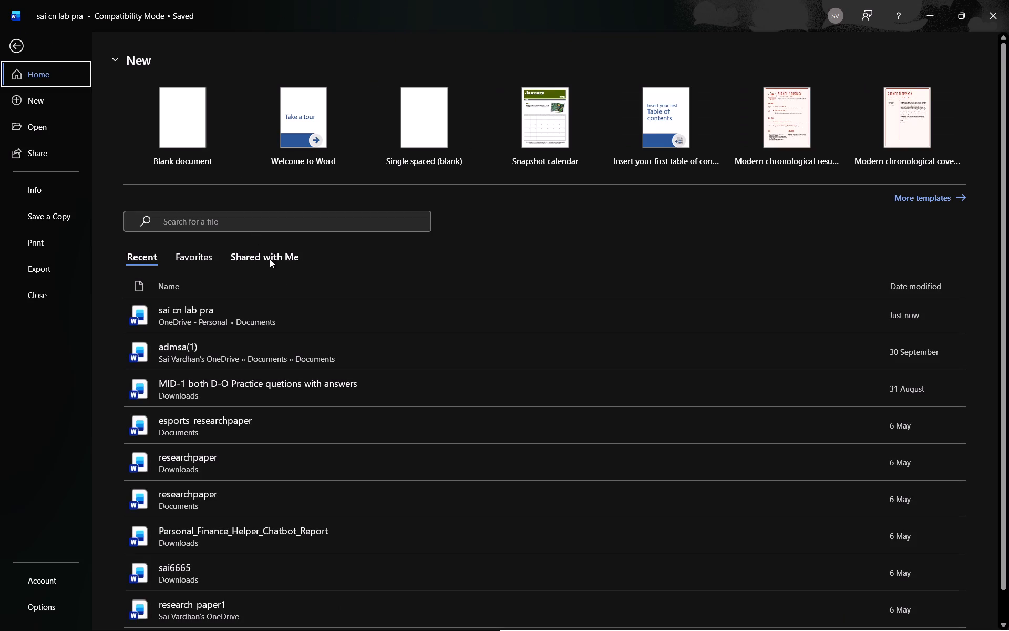
{"action": "double_click", "coordinate": [284, 304]}
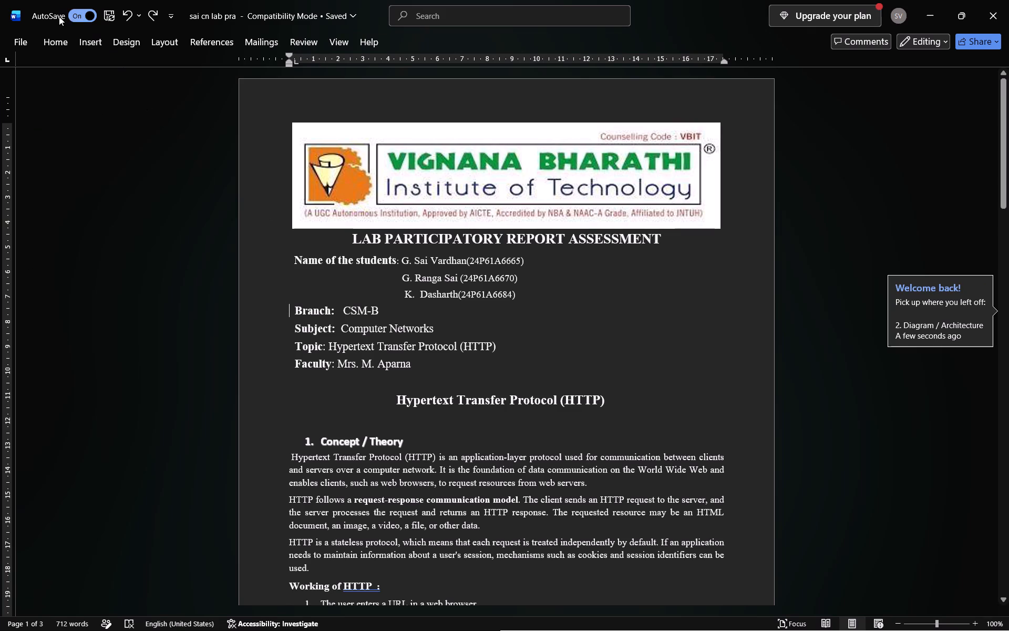
Close the HTTP lab report.
{"action": "scroll", "coordinate": [112, 95], "scroll_direction": "right", "scroll_amount": 8}
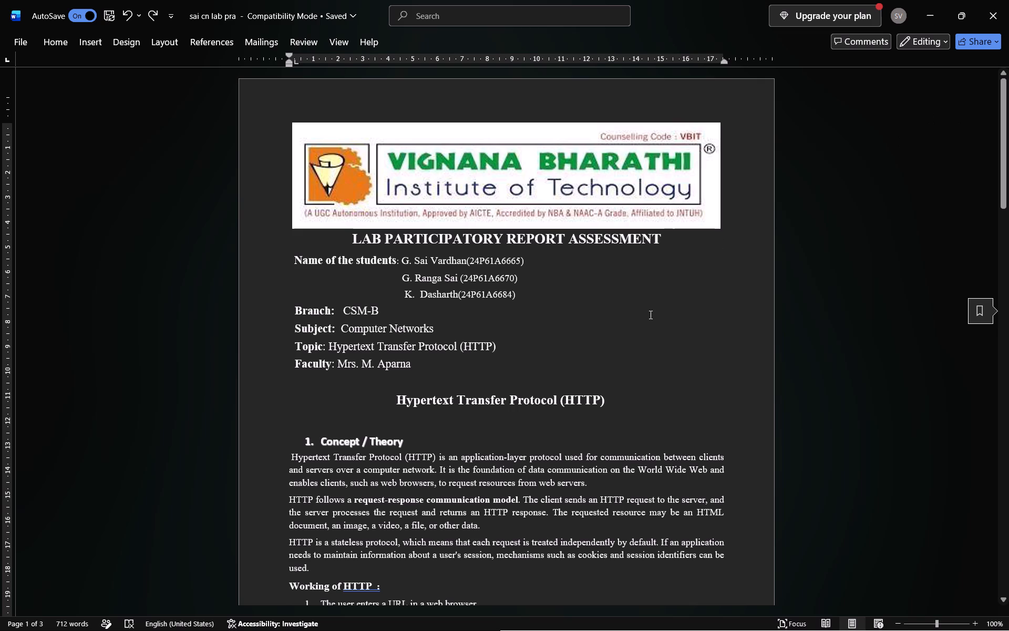
{"action": "scroll", "coordinate": [650, 314], "scroll_direction": "right", "scroll_amount": 7}
{"action": "left_click", "coordinate": [1007, 19]}
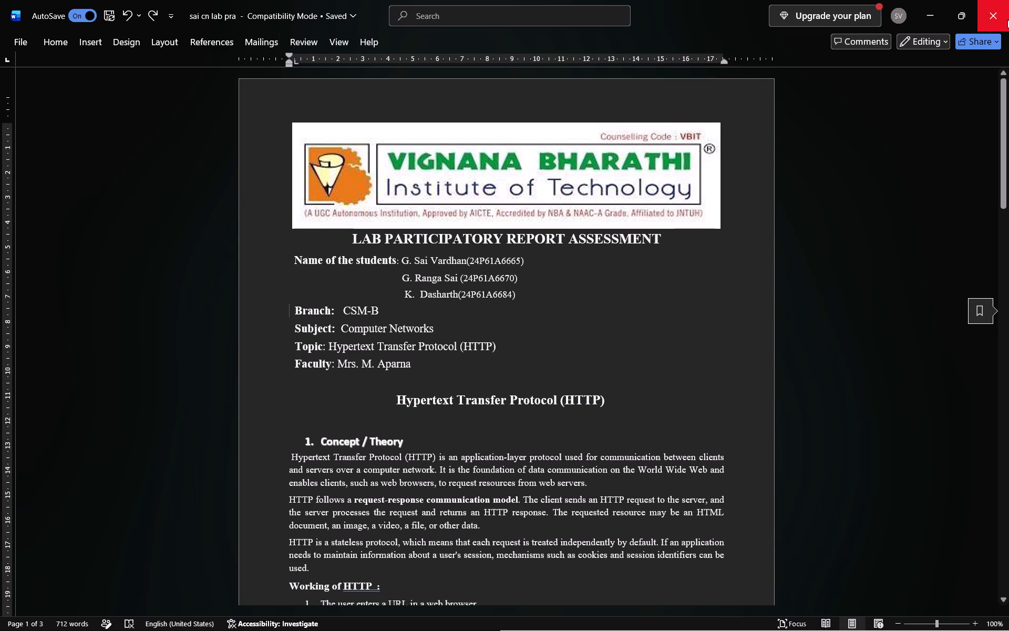
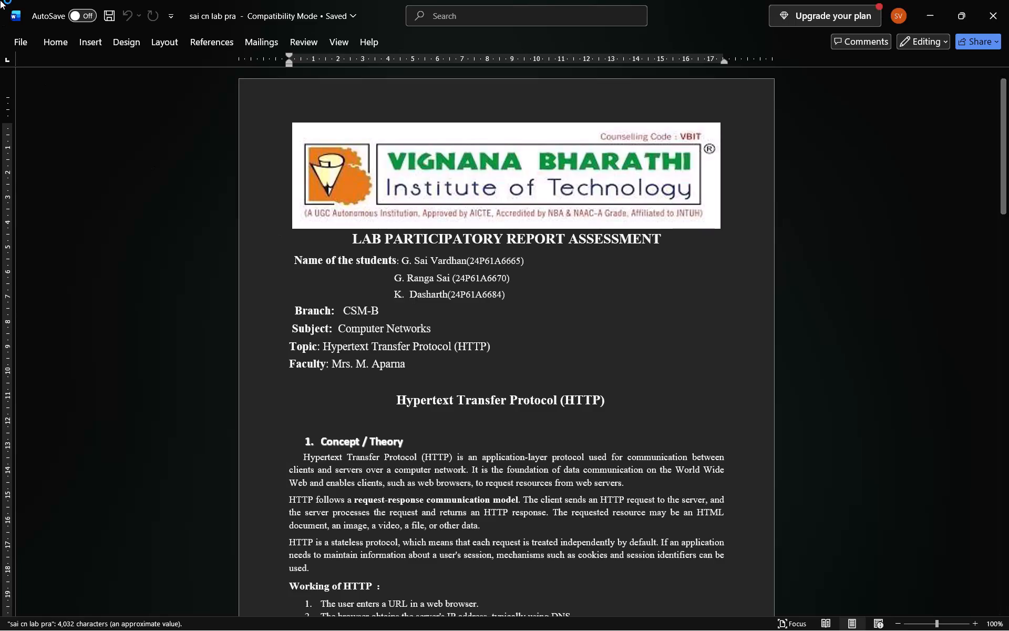
Open the OneDrive copy of sai cn lab pra from the recent files.
{"action": "left_click", "coordinate": [26, 46]}
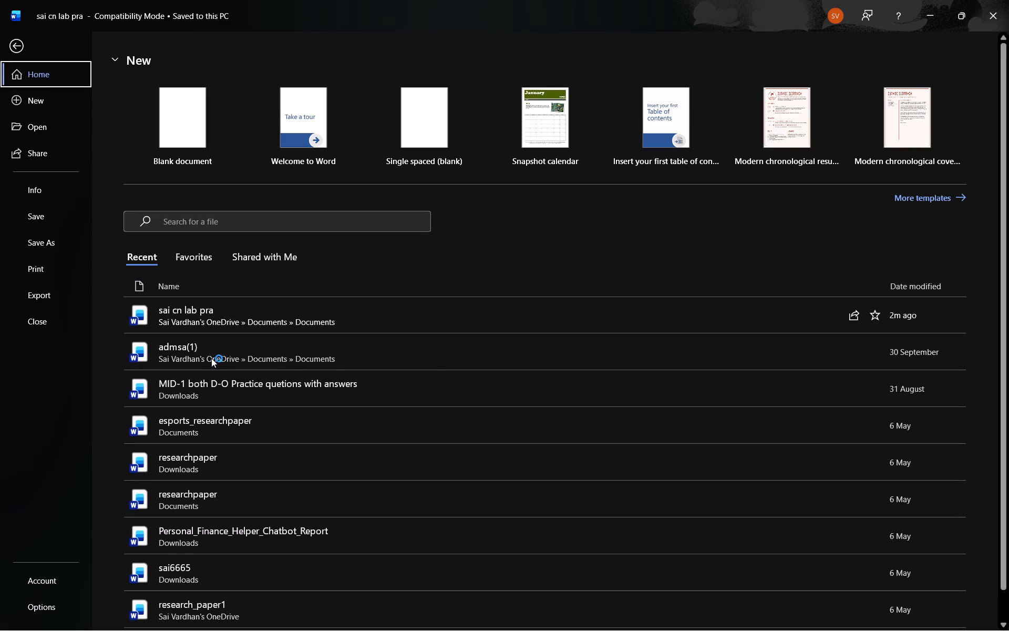
{"action": "double_click", "coordinate": [237, 313]}
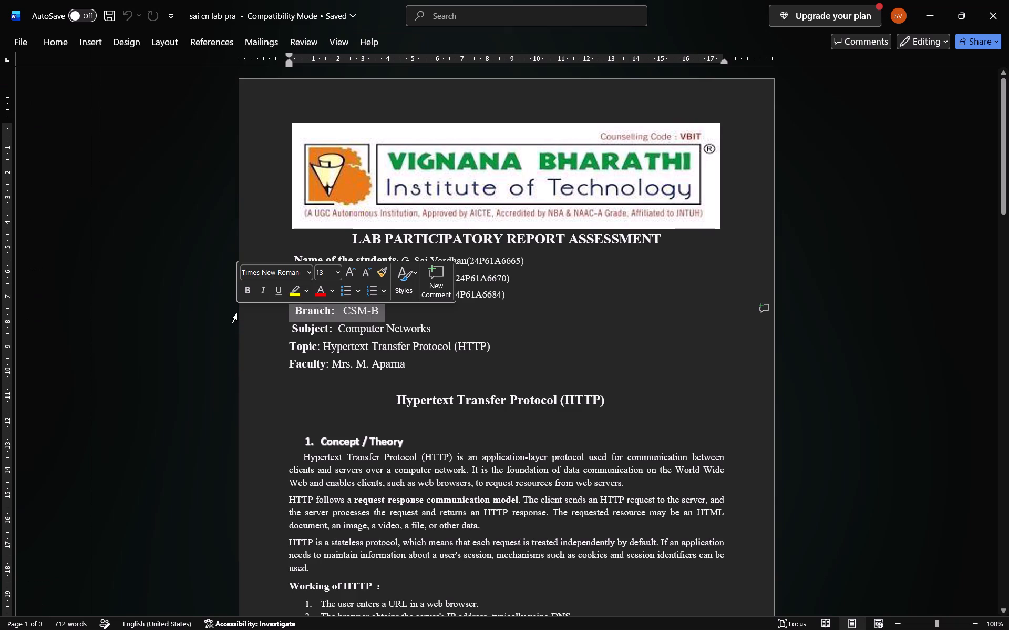
{"action": "left_click", "coordinate": [578, 294]}
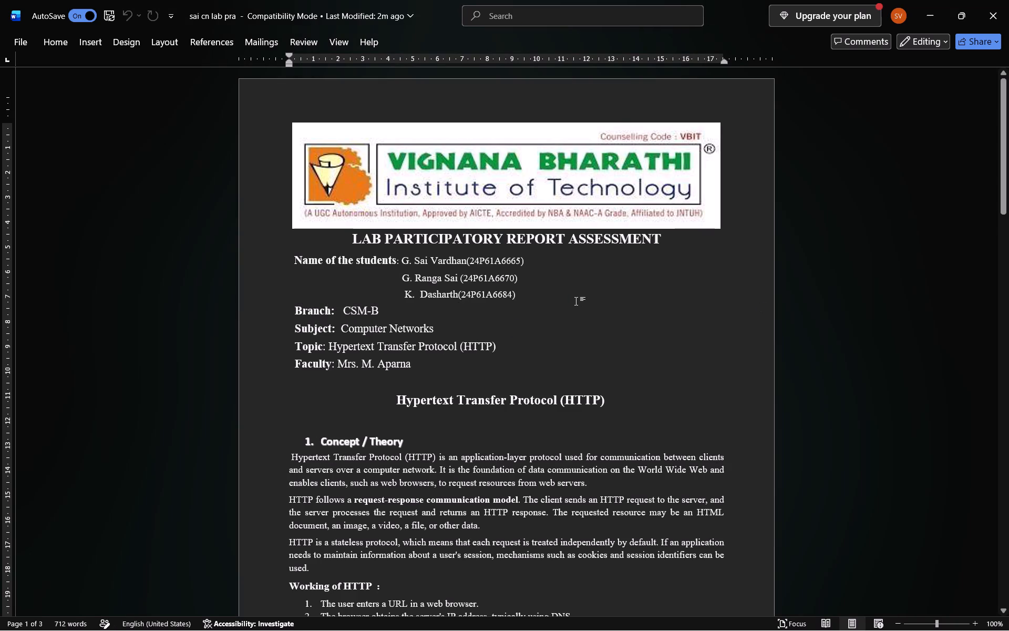
Save a copy of sai cn lab pra as a Word Document in OneDrive's Documents folder, accepting the upgrade to the newest file format.
{"action": "scroll", "coordinate": [561, 339], "scroll_direction": "down", "scroll_amount": 20}
{"action": "scroll", "coordinate": [561, 339], "scroll_direction": "down", "scroll_amount": 18}
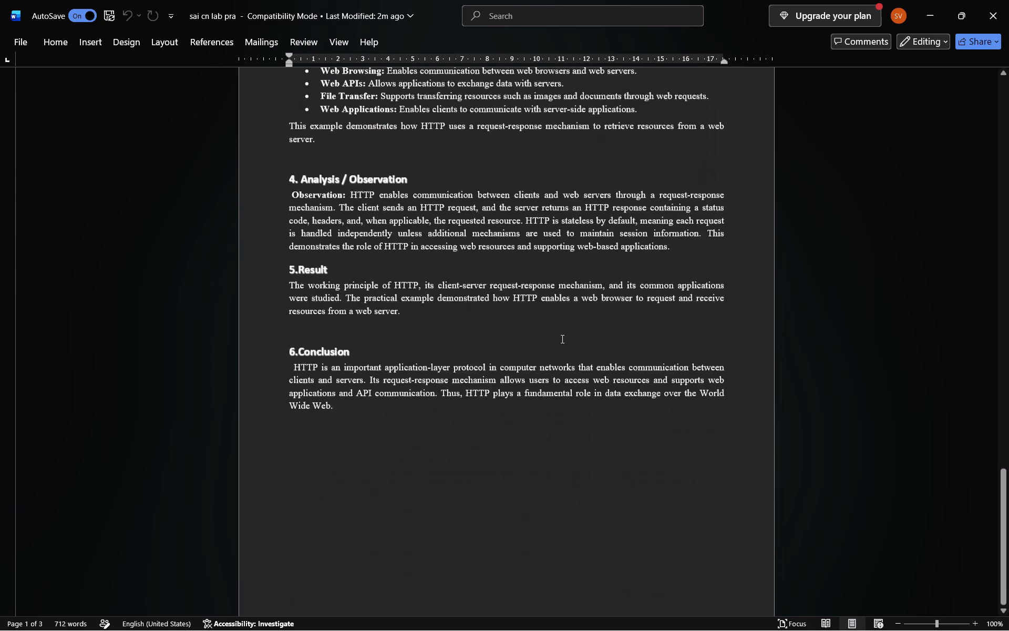
{"action": "scroll", "coordinate": [561, 339], "scroll_direction": "down", "scroll_amount": 3}
{"action": "scroll", "coordinate": [561, 339], "scroll_direction": "up", "scroll_amount": 10}
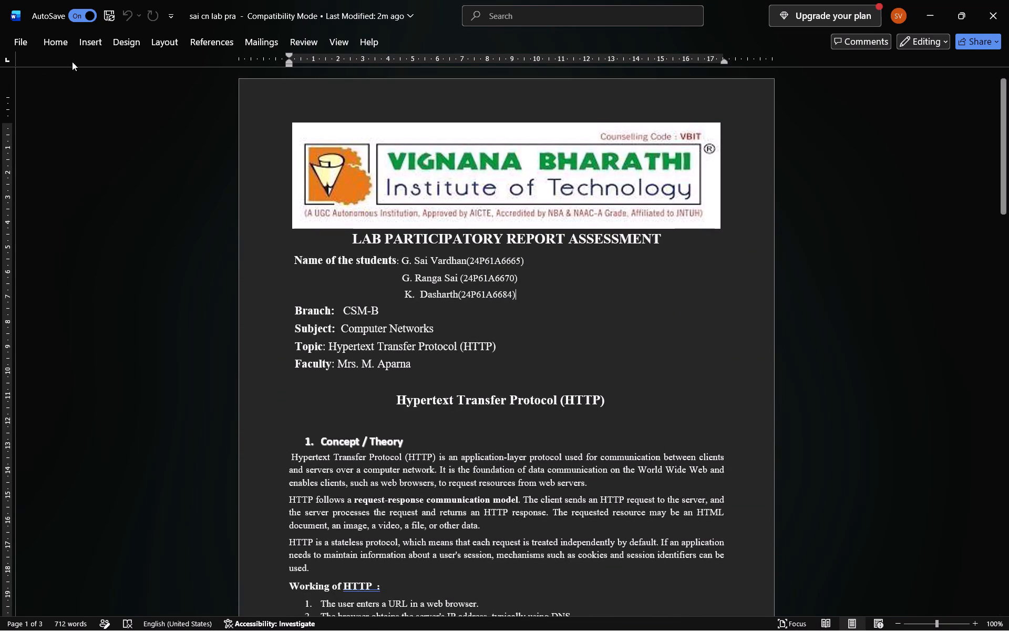
{"action": "left_click", "coordinate": [27, 35]}
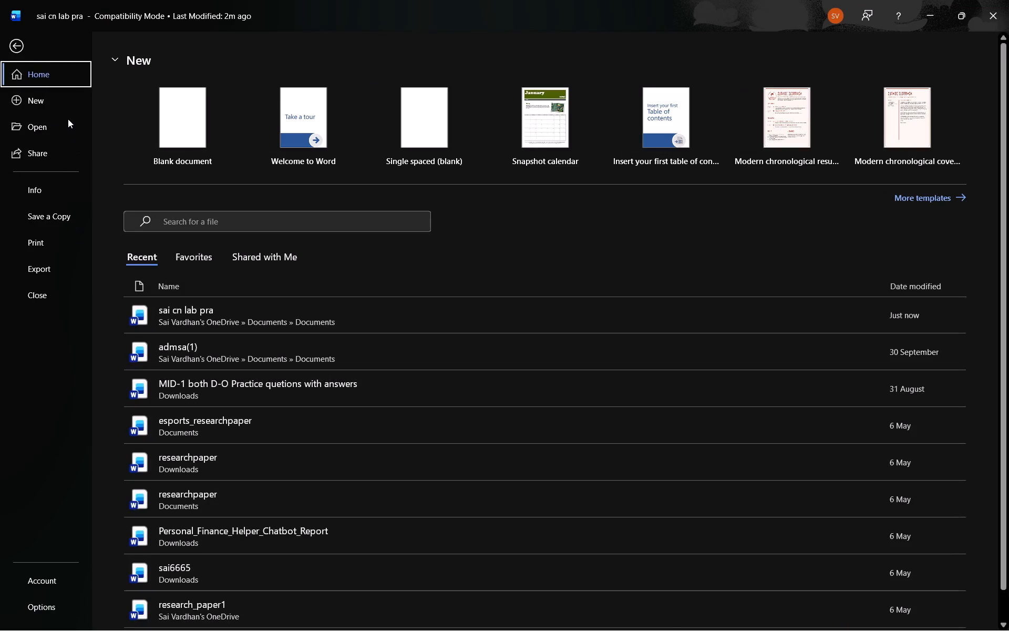
{"action": "left_click", "coordinate": [65, 219]}
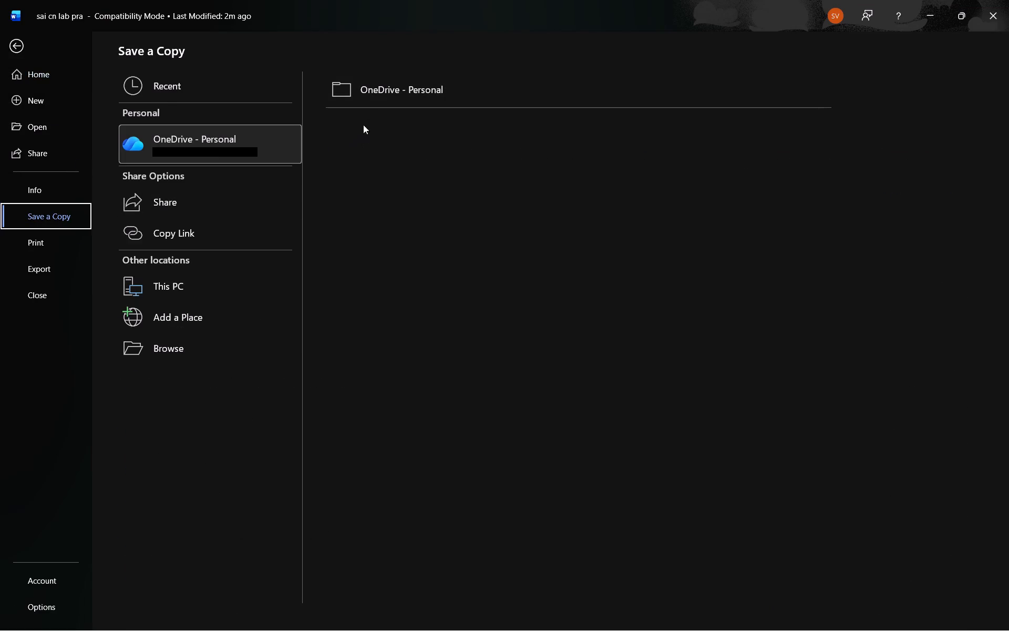
{"action": "double_click", "coordinate": [401, 95]}
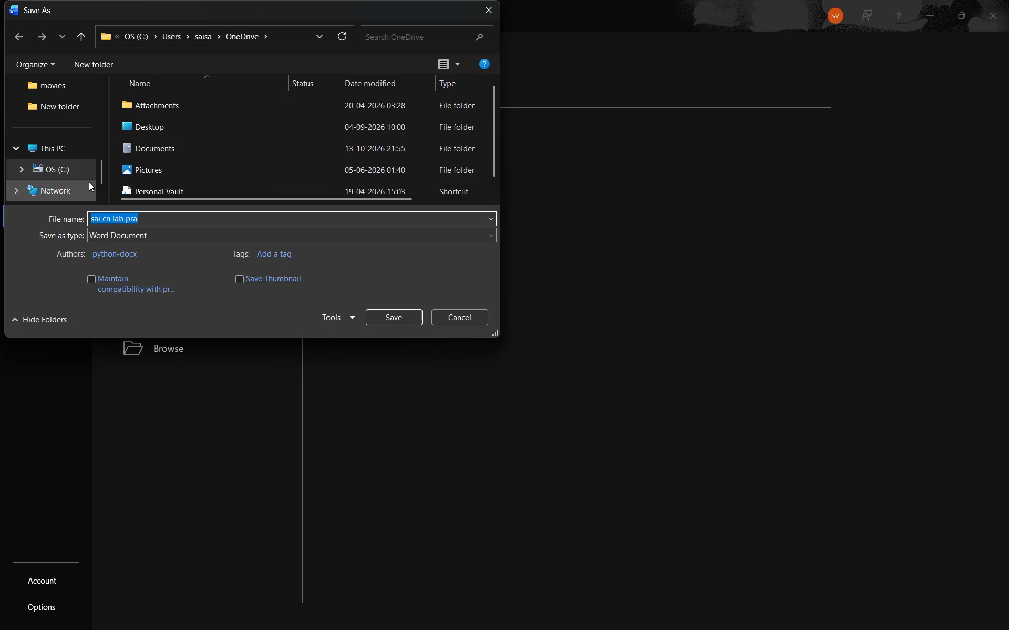
{"action": "scroll", "coordinate": [89, 182], "scroll_direction": "down", "scroll_amount": 1}
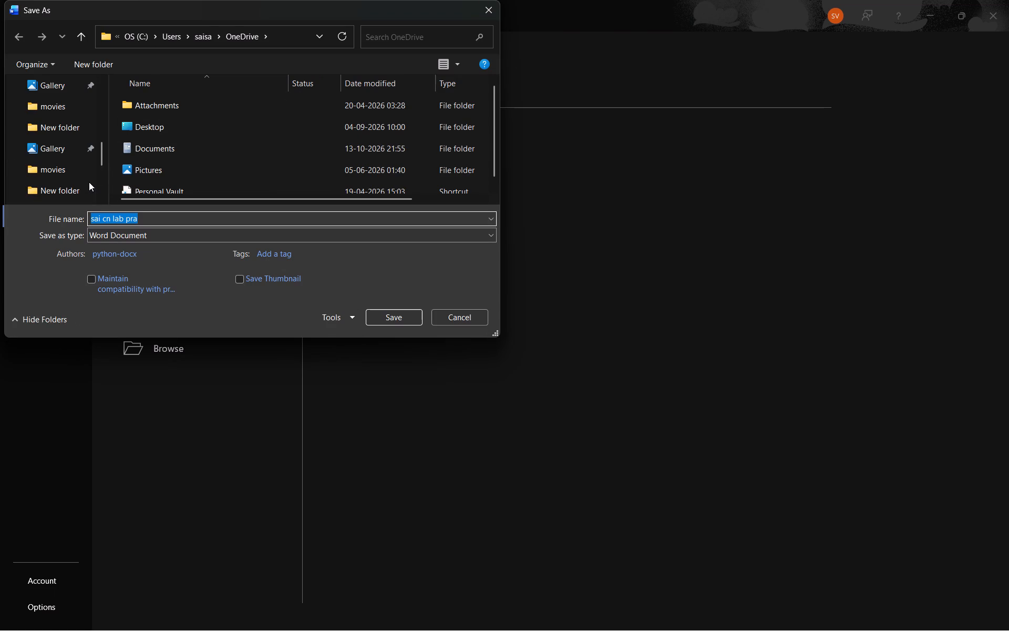
{"action": "scroll", "coordinate": [89, 182], "scroll_direction": "down", "scroll_amount": 1}
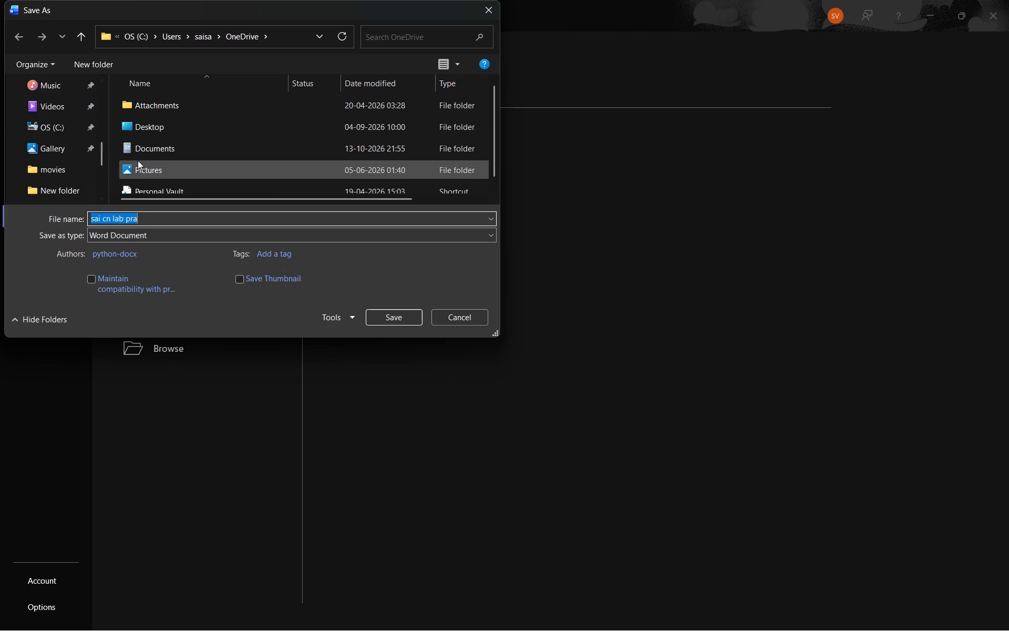
{"action": "double_click", "coordinate": [128, 148]}
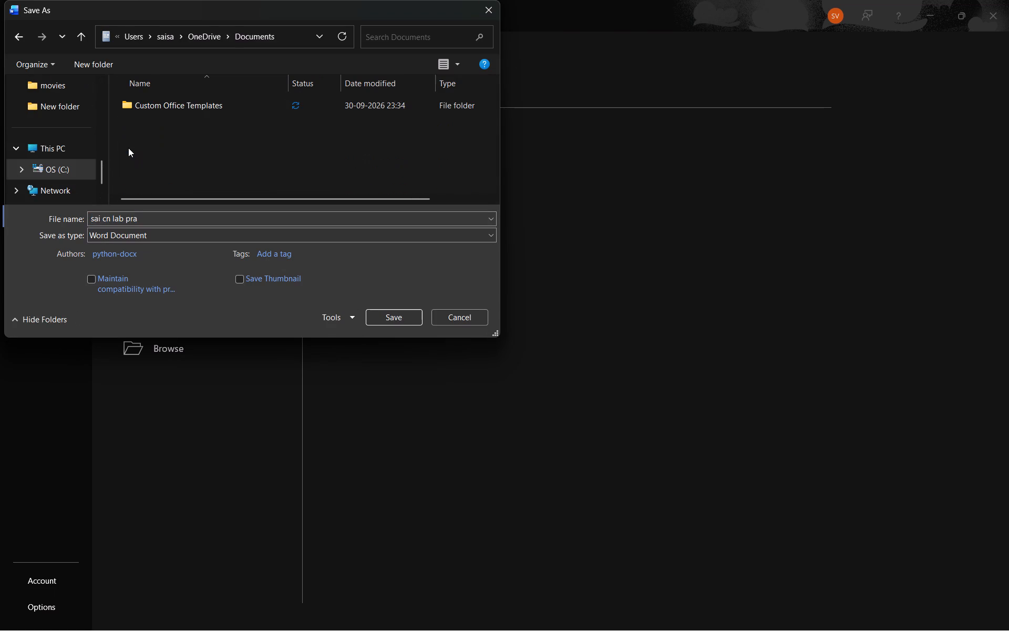
{"action": "left_click", "coordinate": [184, 161]}
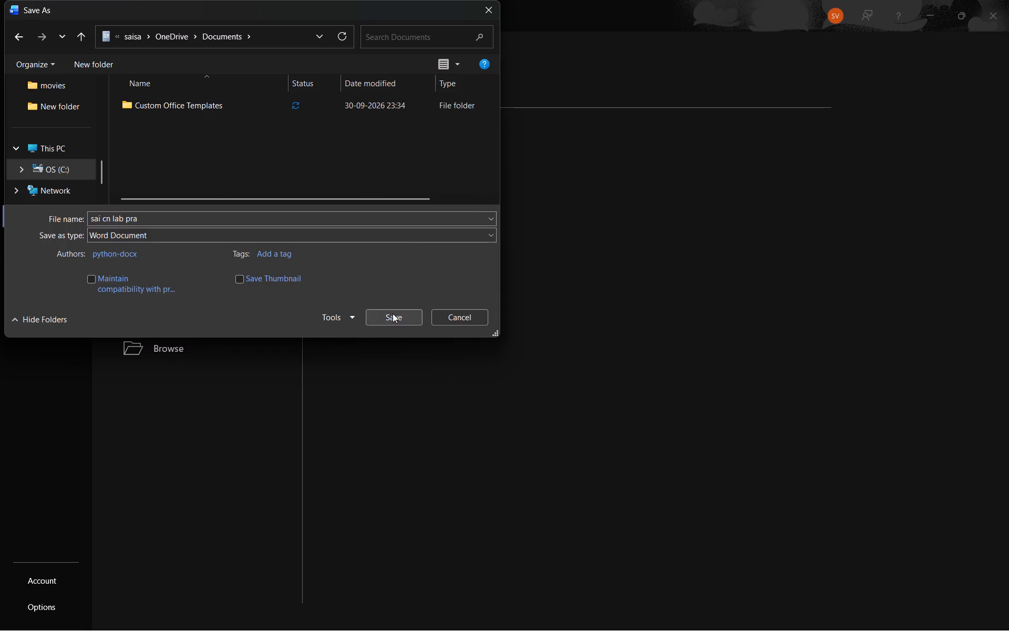
{"action": "left_click", "coordinate": [393, 313]}
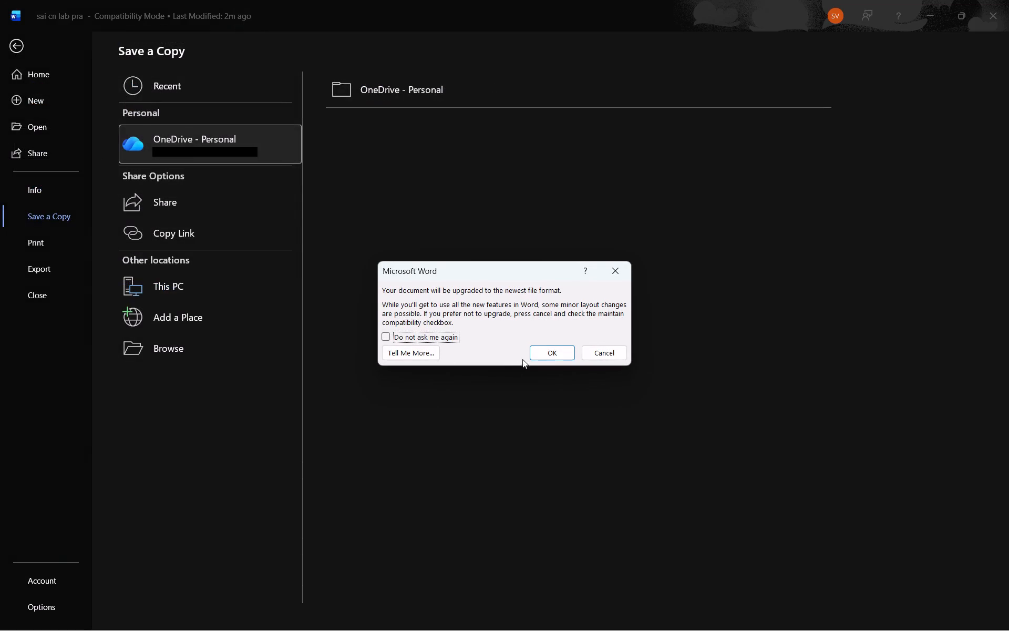
{"action": "left_click", "coordinate": [544, 350]}
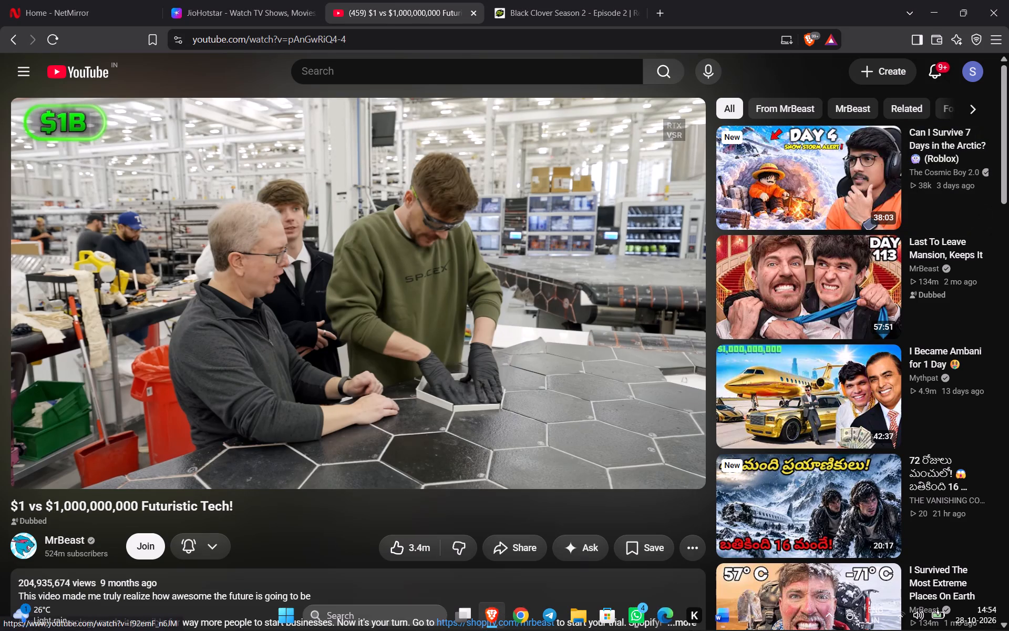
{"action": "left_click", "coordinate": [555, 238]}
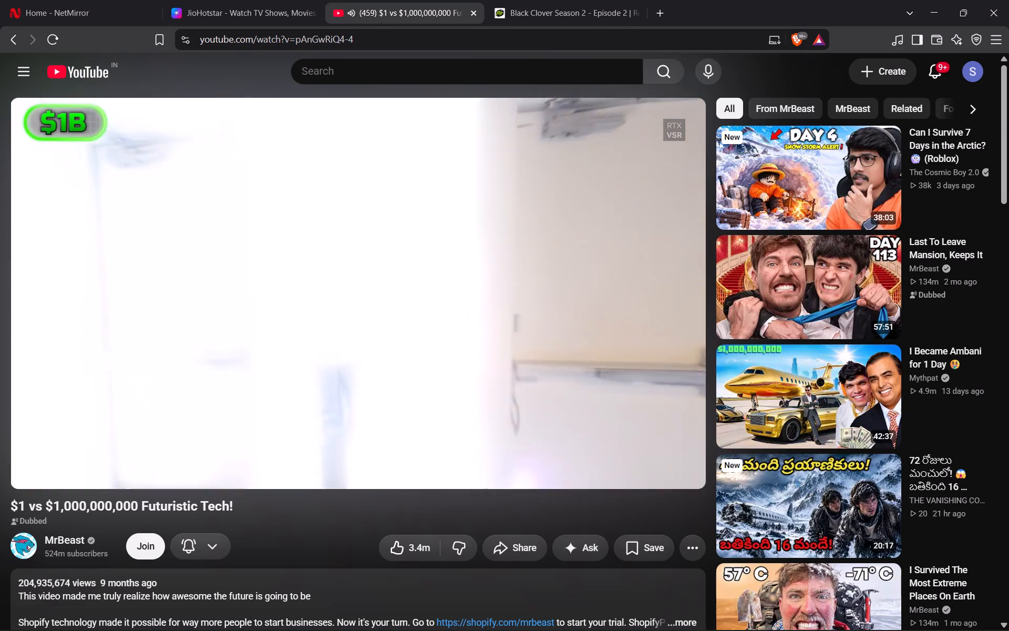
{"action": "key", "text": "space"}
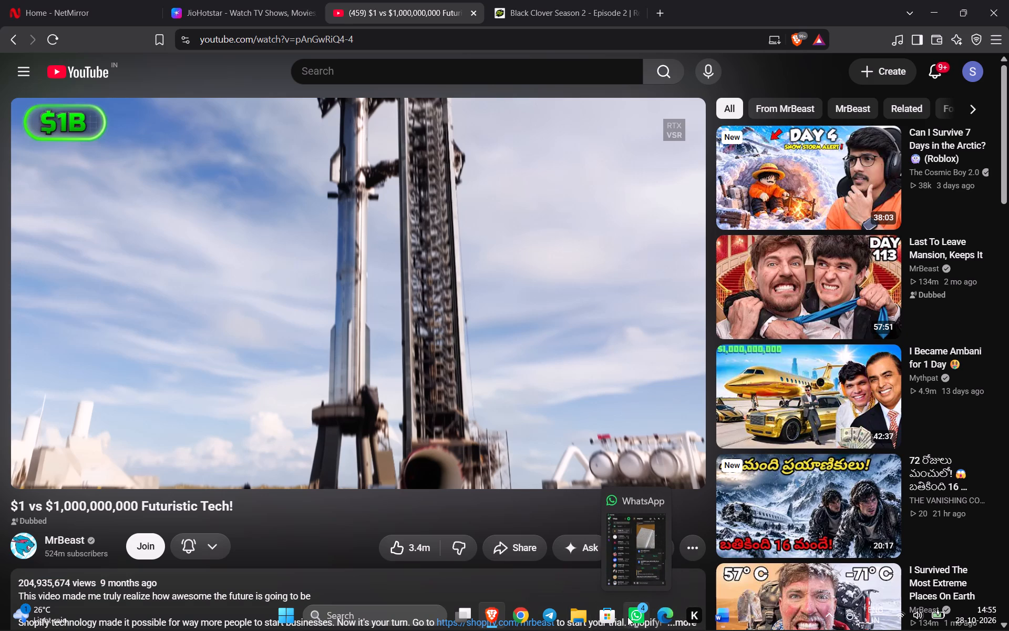
Switch to File Explorer and look for the saved report copy in OneDrive's Documents folder and its Custom Office Templates subfolder.
{"action": "left_click", "coordinate": [576, 625]}
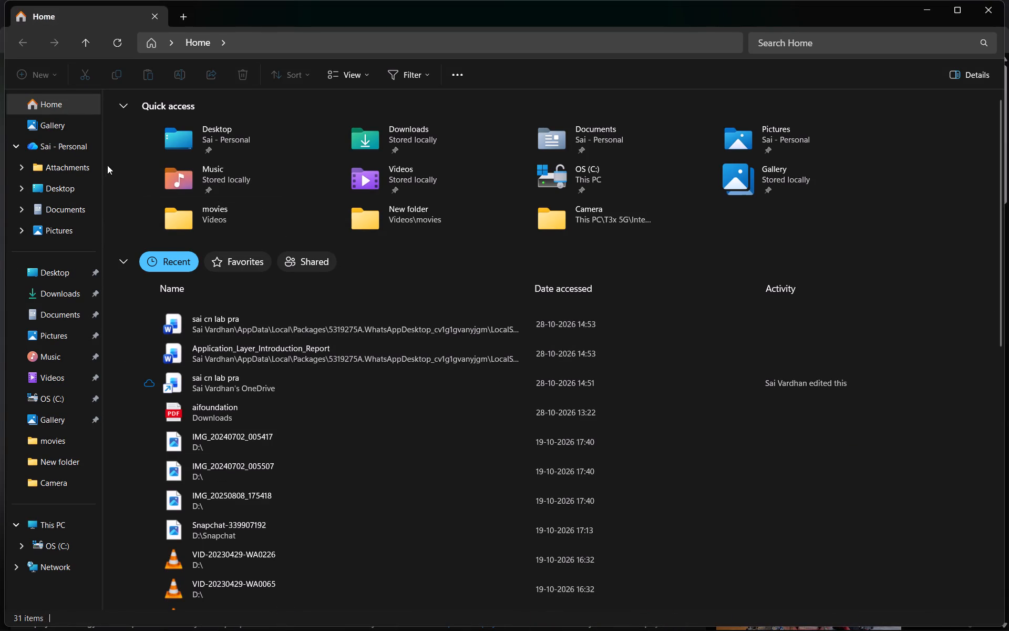
{"action": "left_click", "coordinate": [64, 209]}
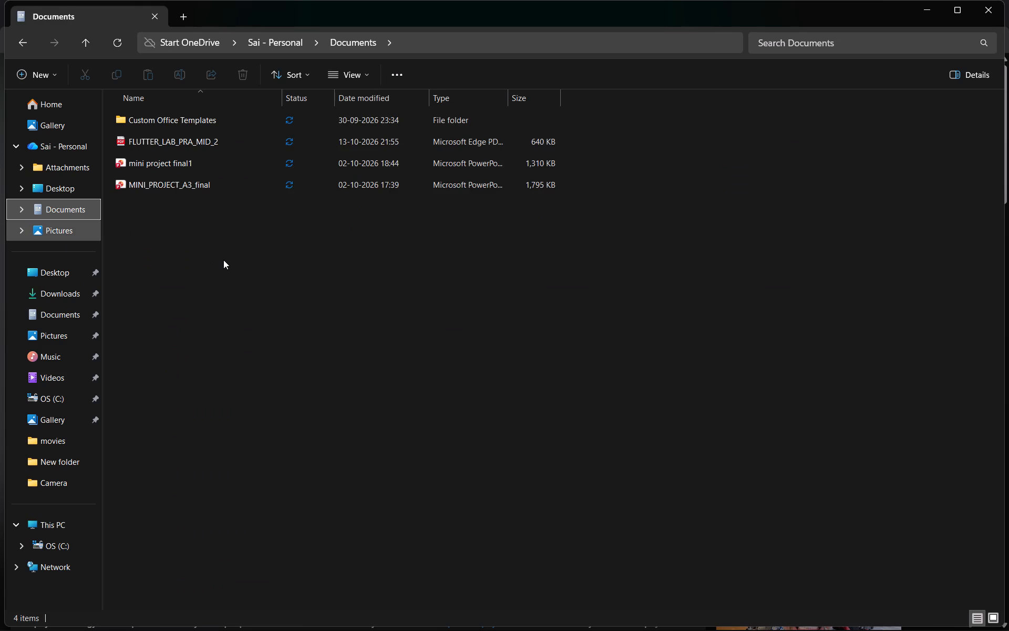
{"action": "double_click", "coordinate": [225, 253]}
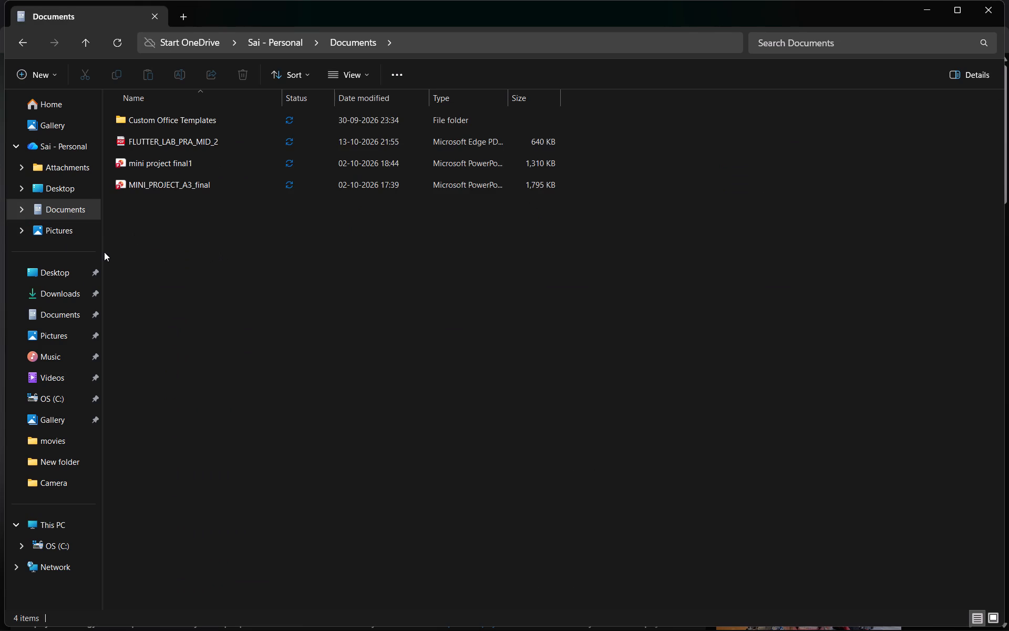
{"action": "left_click", "coordinate": [83, 306]}
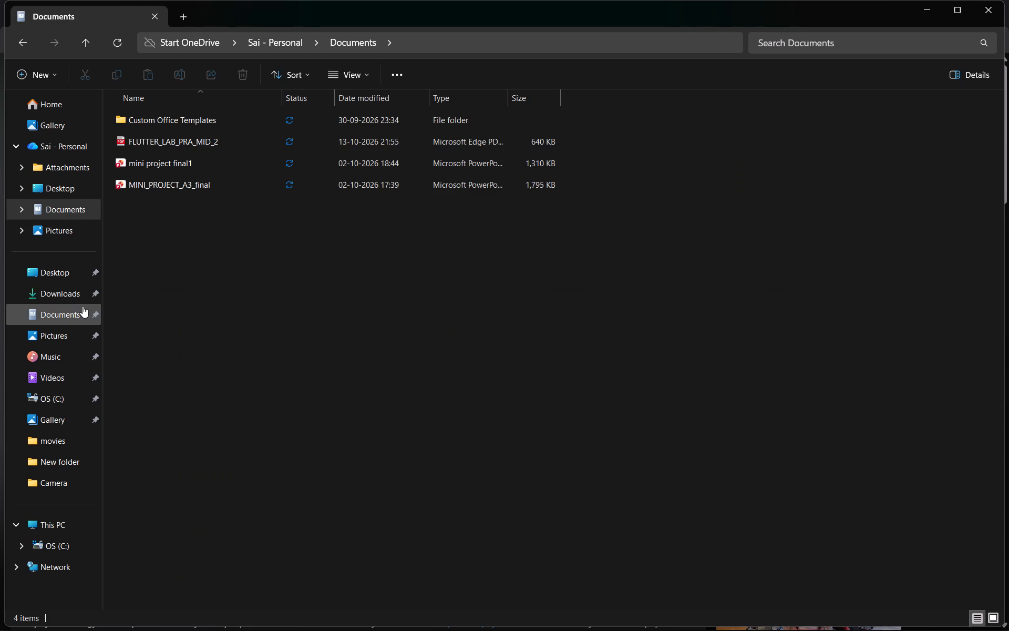
{"action": "left_click", "coordinate": [83, 306]}
{"action": "double_click", "coordinate": [83, 306]}
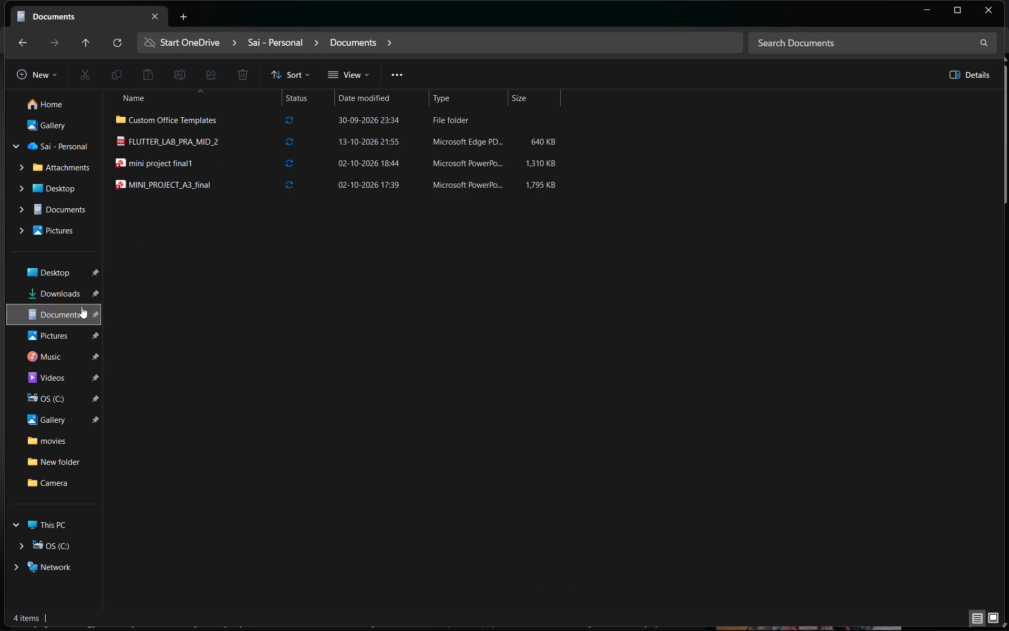
{"action": "left_click", "coordinate": [69, 309]}
{"action": "left_click", "coordinate": [50, 145]}
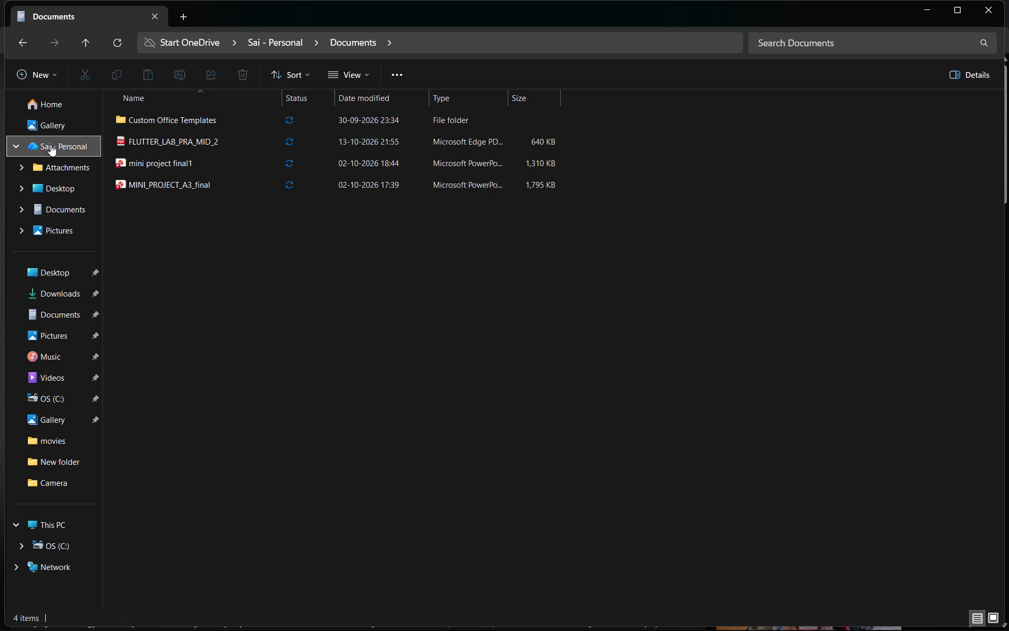
{"action": "double_click", "coordinate": [155, 170]}
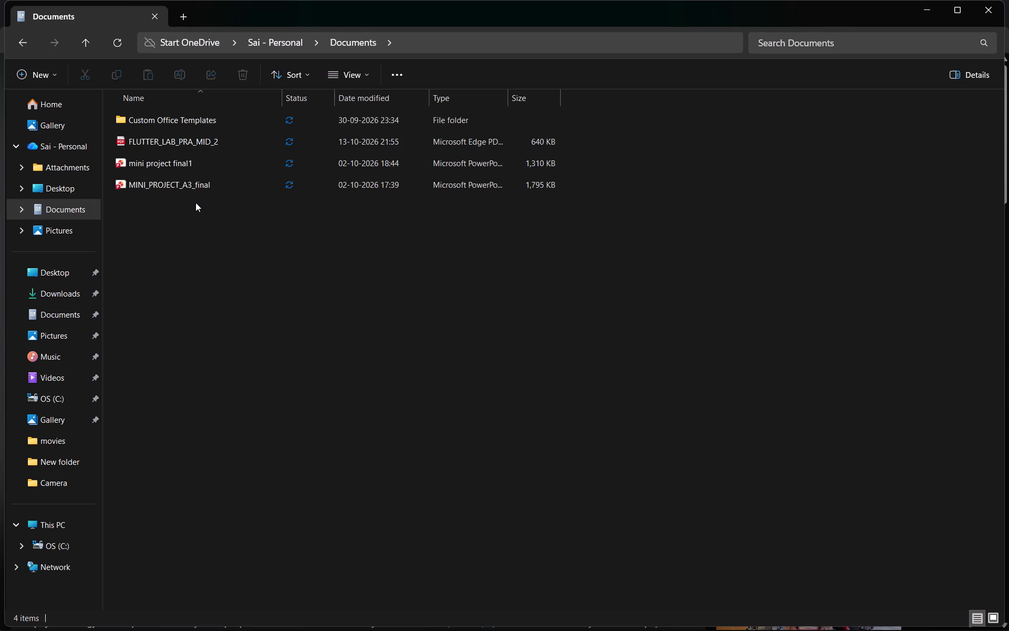
{"action": "double_click", "coordinate": [220, 124]}
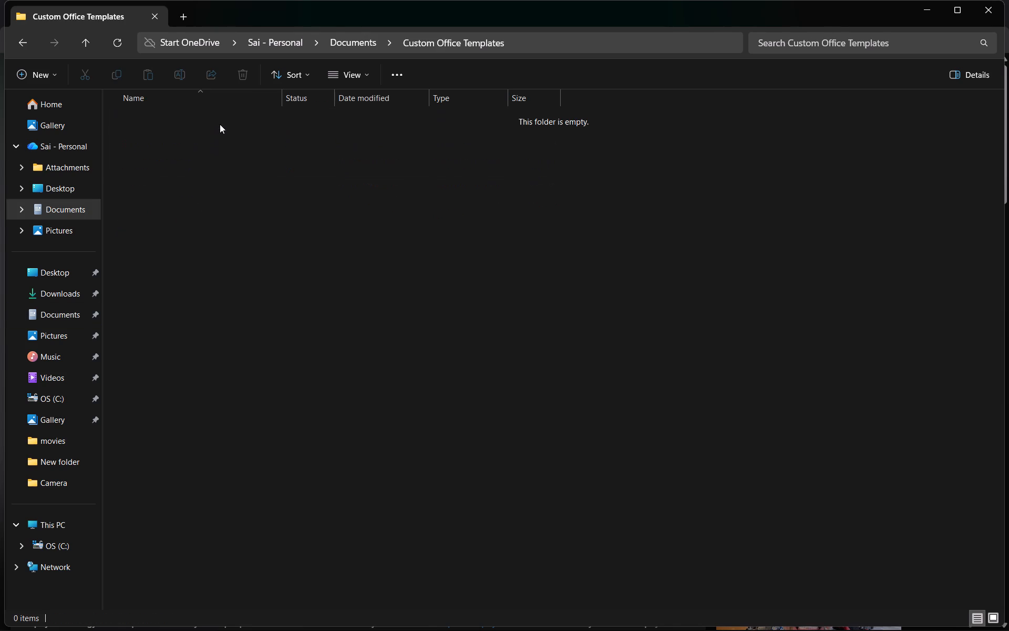
{"action": "left_click", "coordinate": [24, 42]}
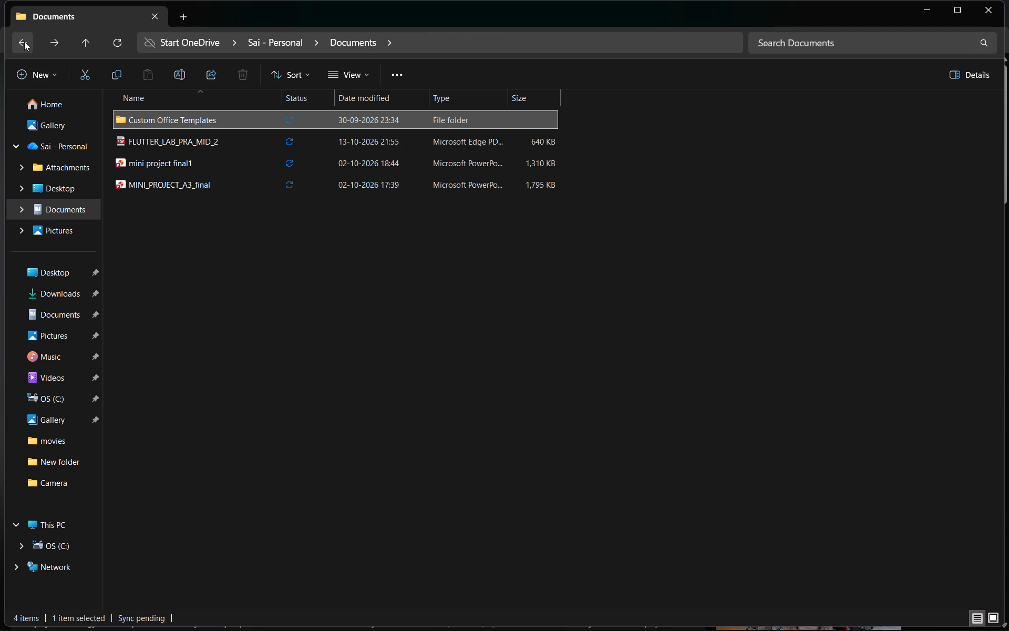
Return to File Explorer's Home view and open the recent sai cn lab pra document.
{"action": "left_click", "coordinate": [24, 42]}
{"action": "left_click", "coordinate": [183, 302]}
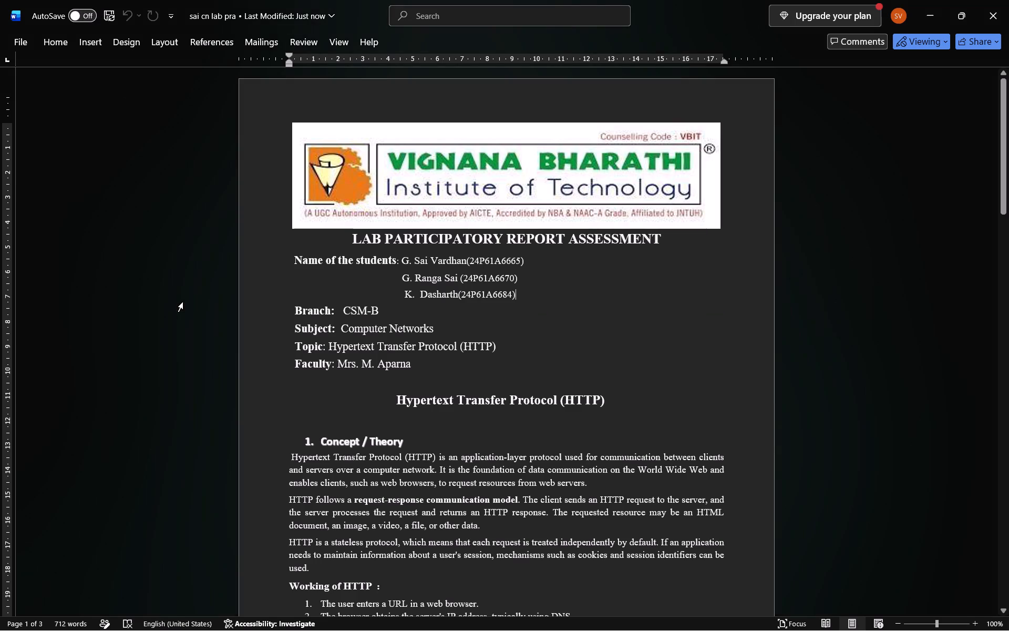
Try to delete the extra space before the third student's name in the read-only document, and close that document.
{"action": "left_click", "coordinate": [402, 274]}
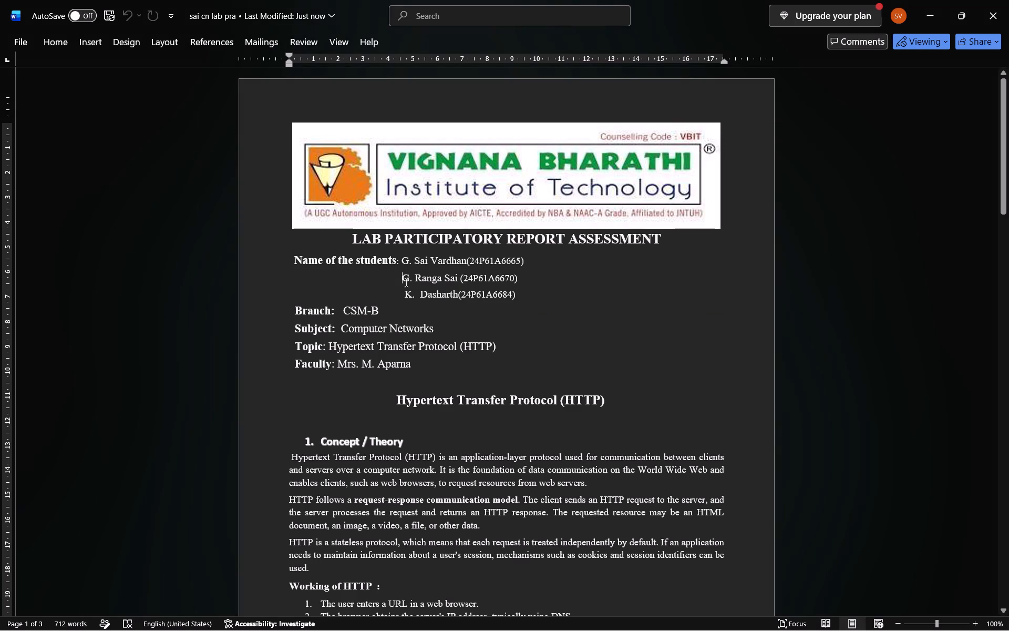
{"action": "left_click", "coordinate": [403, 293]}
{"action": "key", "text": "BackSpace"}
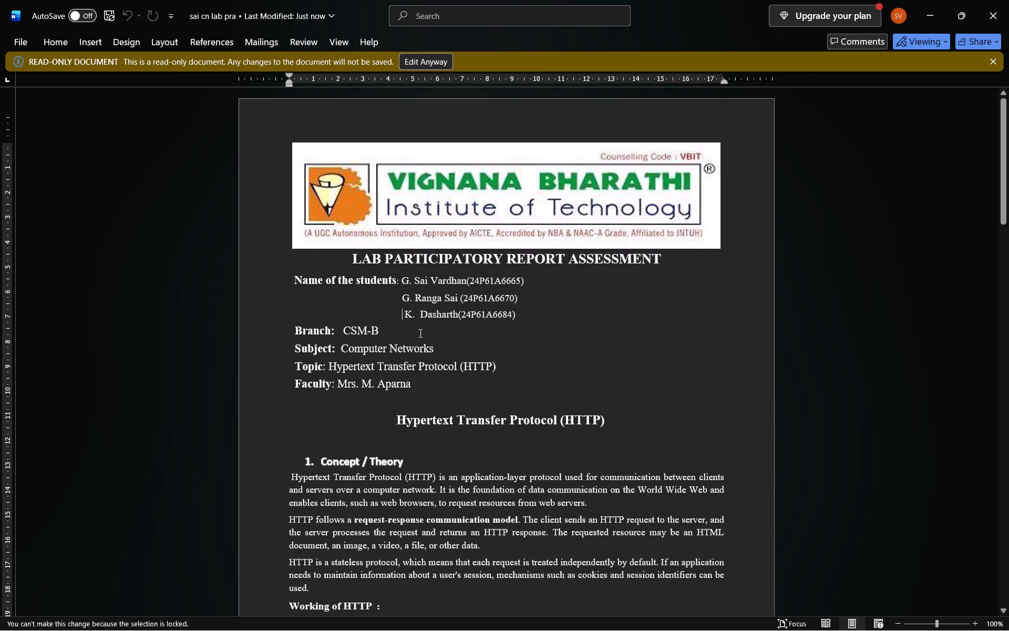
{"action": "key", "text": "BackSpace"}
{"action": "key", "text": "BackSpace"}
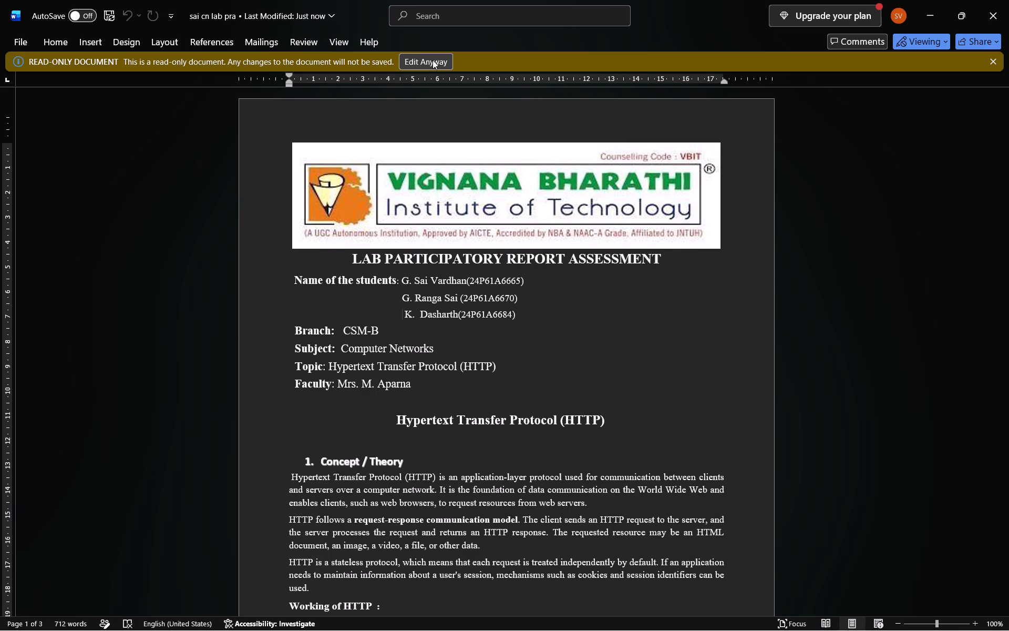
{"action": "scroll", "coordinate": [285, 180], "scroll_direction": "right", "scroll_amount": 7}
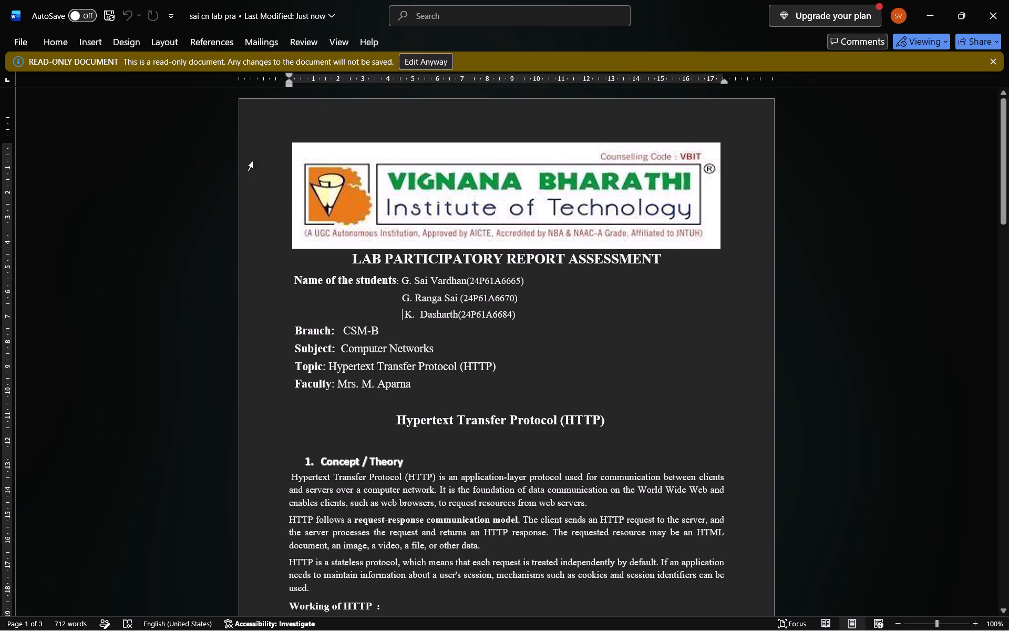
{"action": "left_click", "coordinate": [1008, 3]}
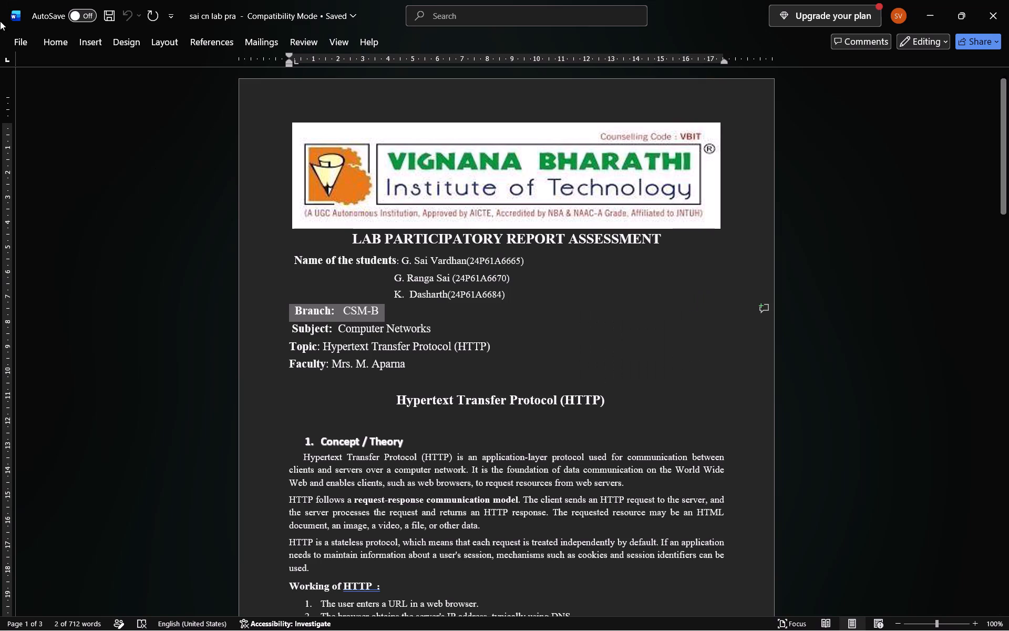
Open the OneDrive copy of sai cn lab pra from the recent files.
{"action": "left_click", "coordinate": [13, 45]}
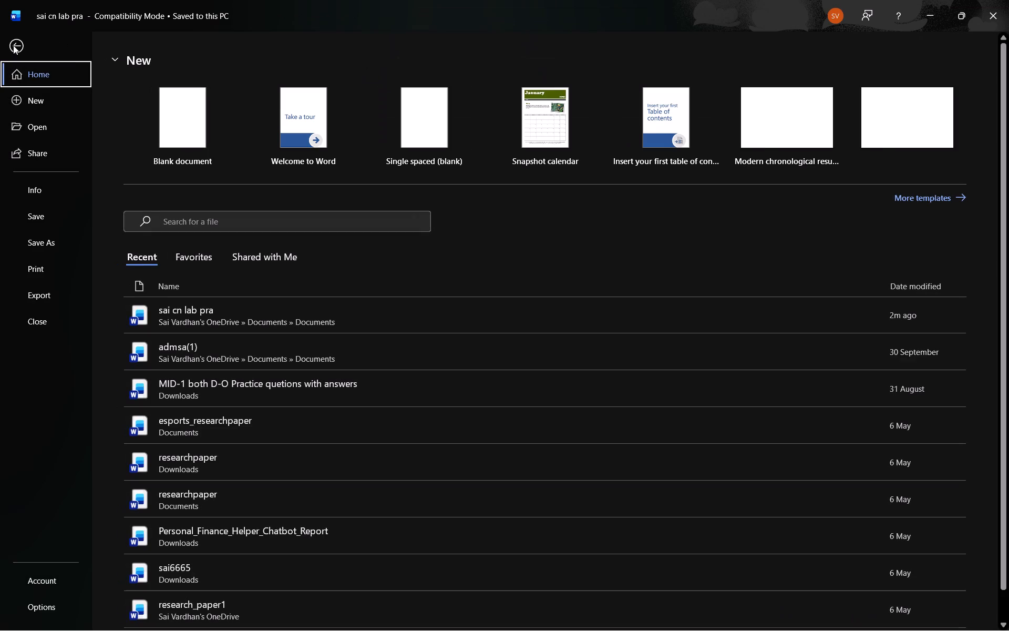
{"action": "double_click", "coordinate": [174, 304]}
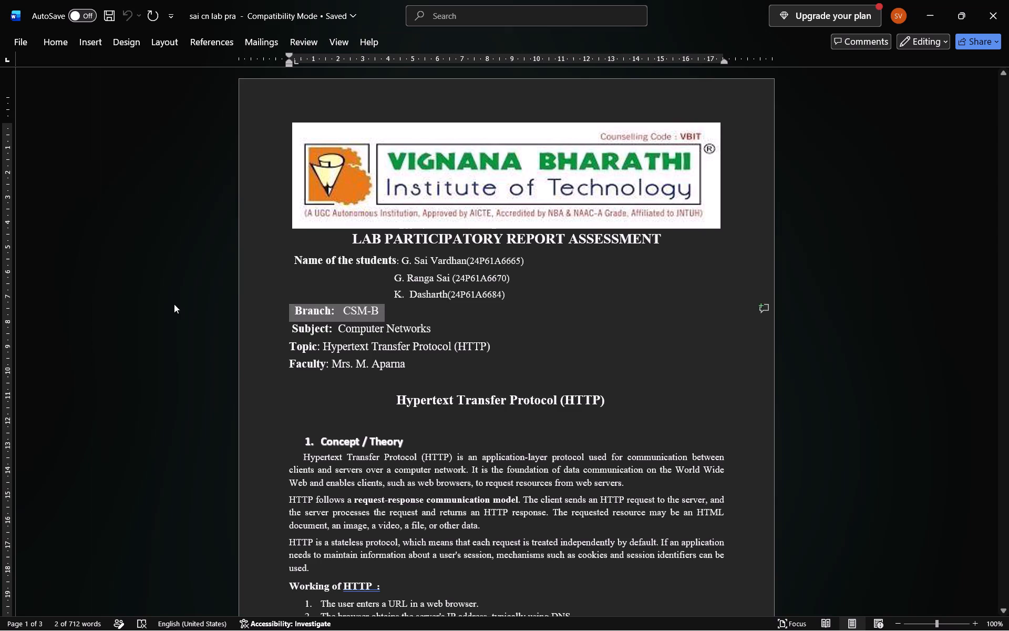
{"action": "left_click", "coordinate": [293, 396]}
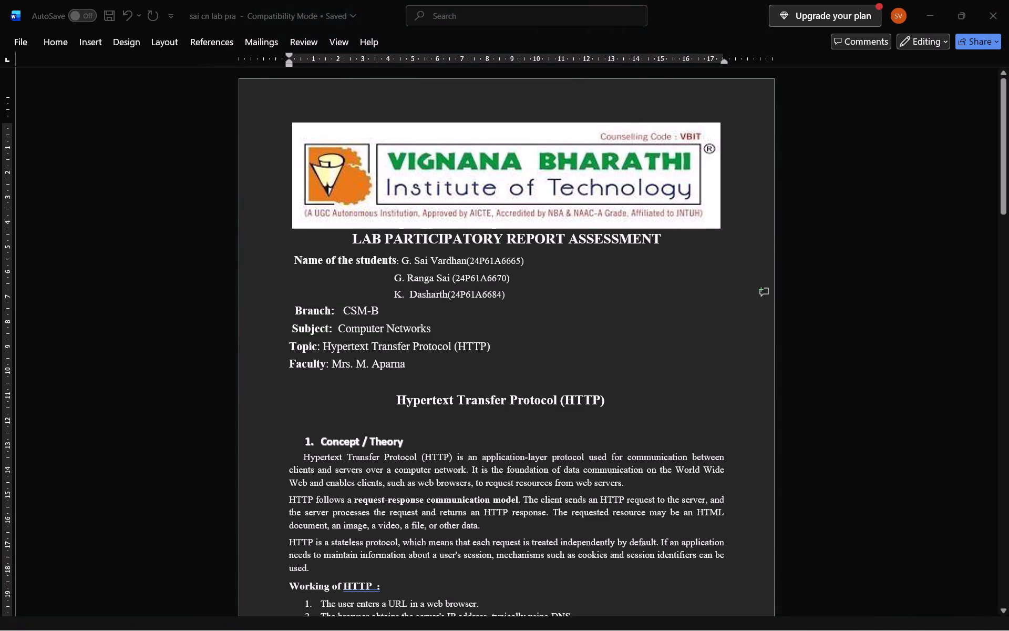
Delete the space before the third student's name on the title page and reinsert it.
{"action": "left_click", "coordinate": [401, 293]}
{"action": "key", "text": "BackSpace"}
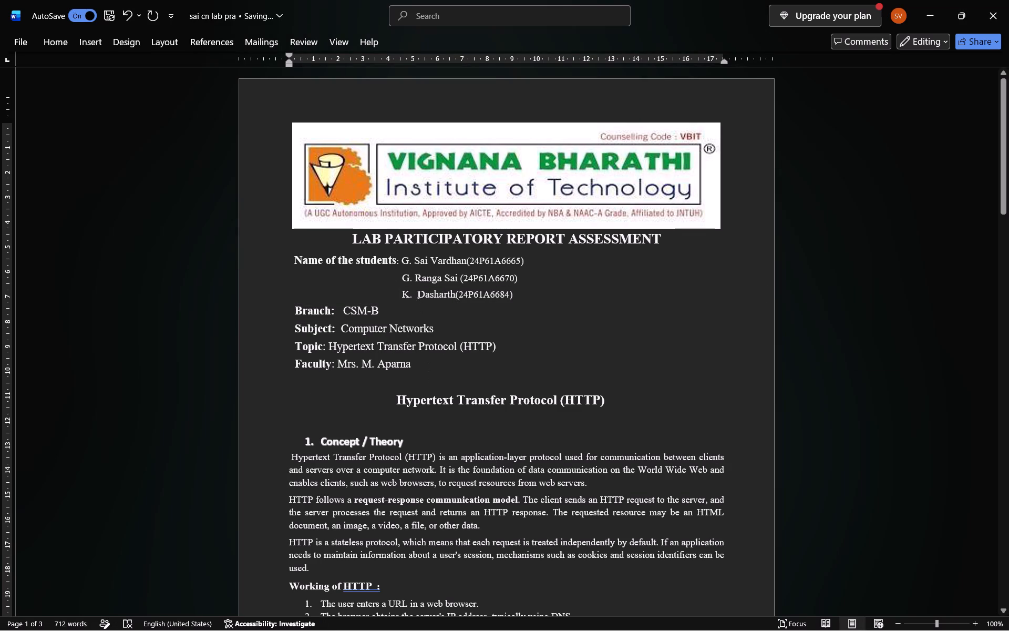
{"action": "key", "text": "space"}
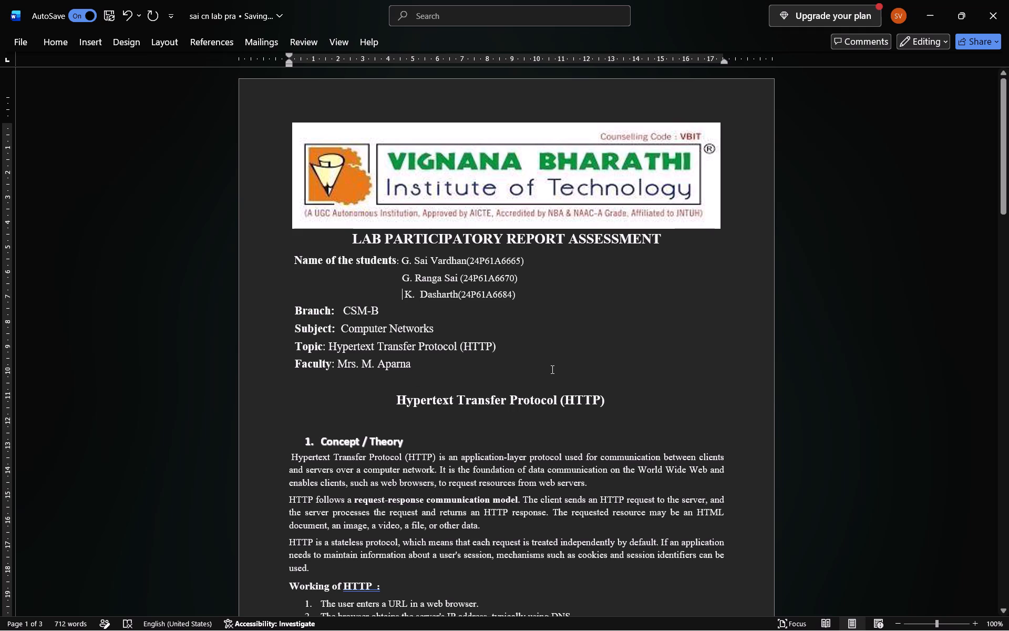
Save a copy of the report as a Word Document named sai cn lab pra in the personal OneDrive's Documents folder.
{"action": "scroll", "coordinate": [551, 369], "scroll_direction": "down", "scroll_amount": 5}
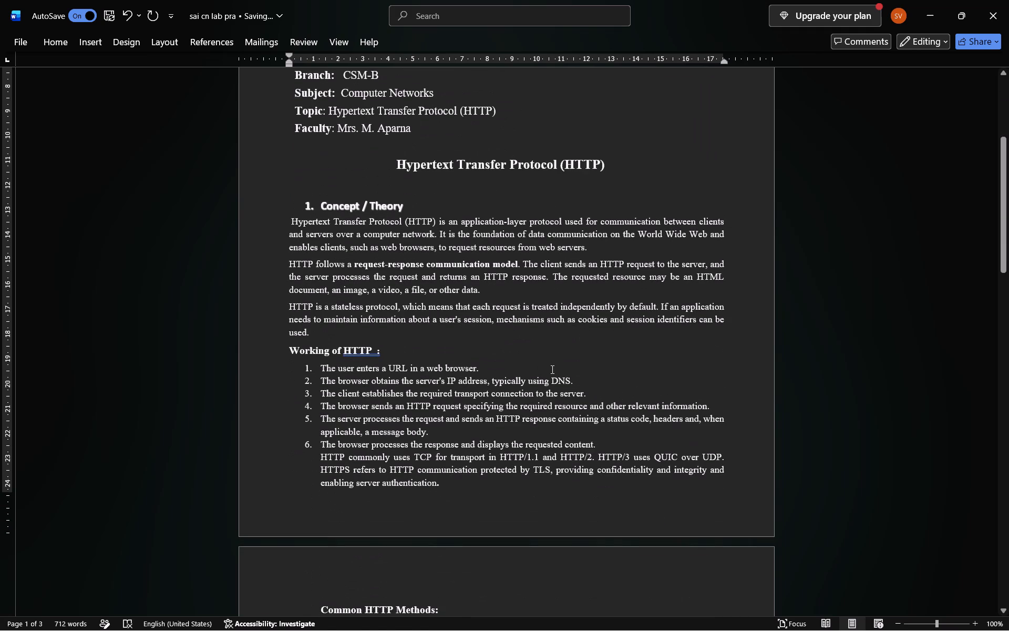
{"action": "scroll", "coordinate": [551, 369], "scroll_direction": "down", "scroll_amount": 10}
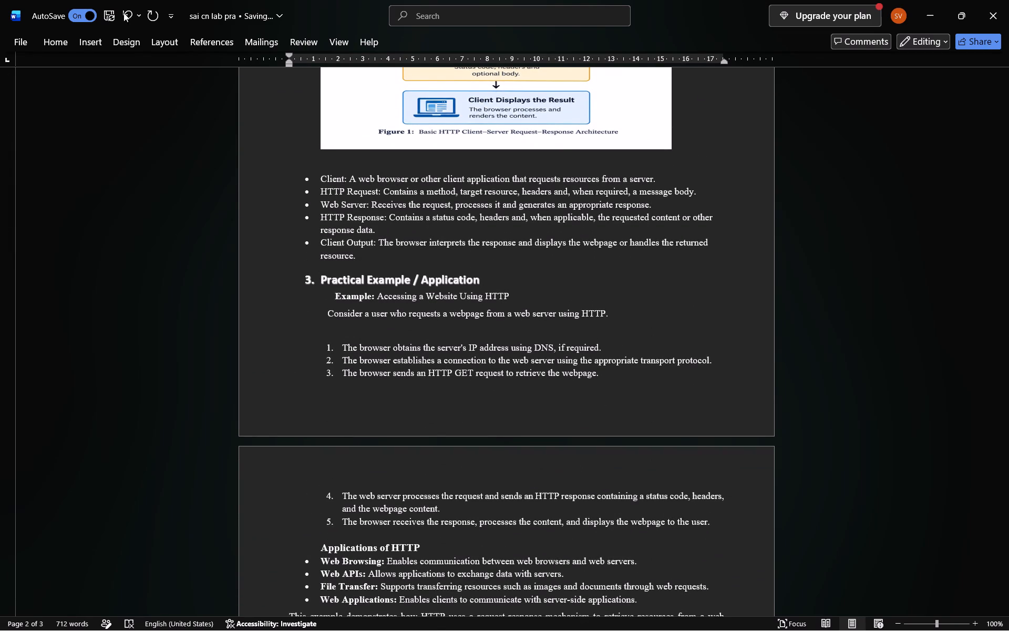
{"action": "left_click", "coordinate": [12, 40]}
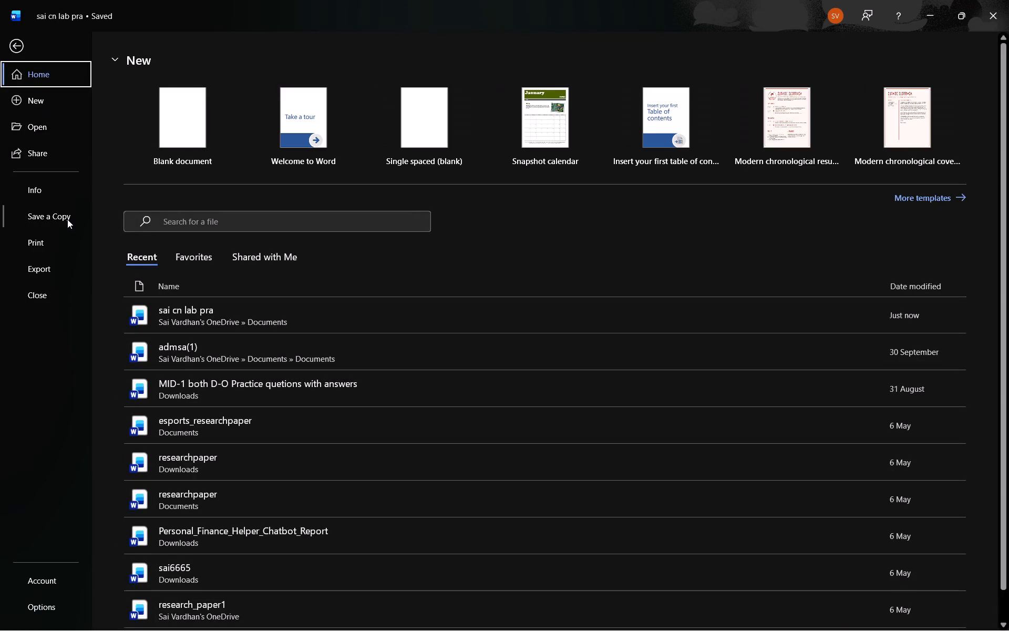
{"action": "left_click", "coordinate": [68, 218]}
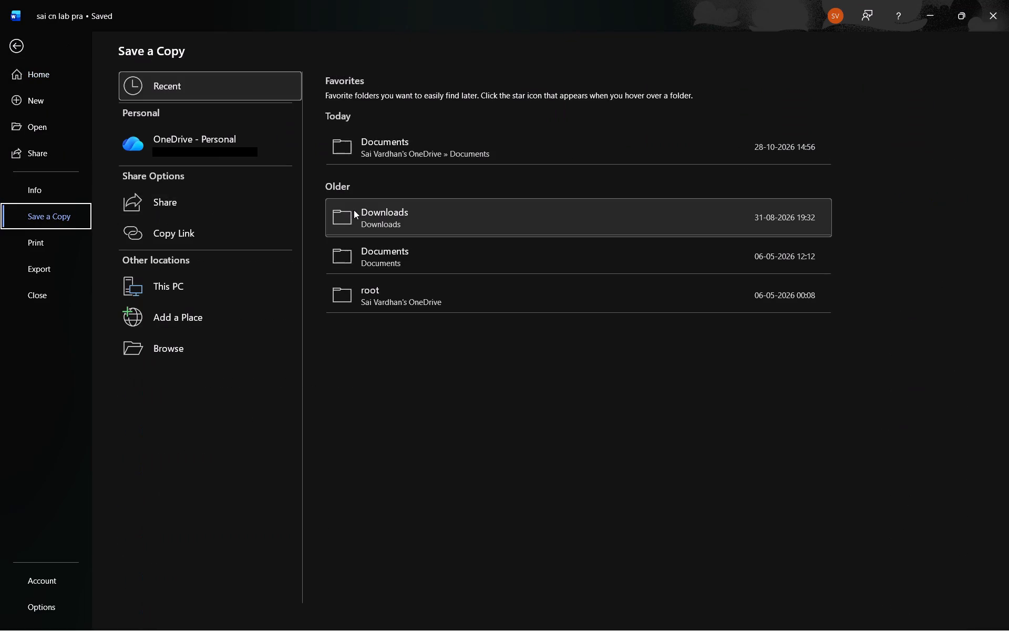
{"action": "double_click", "coordinate": [416, 253]}
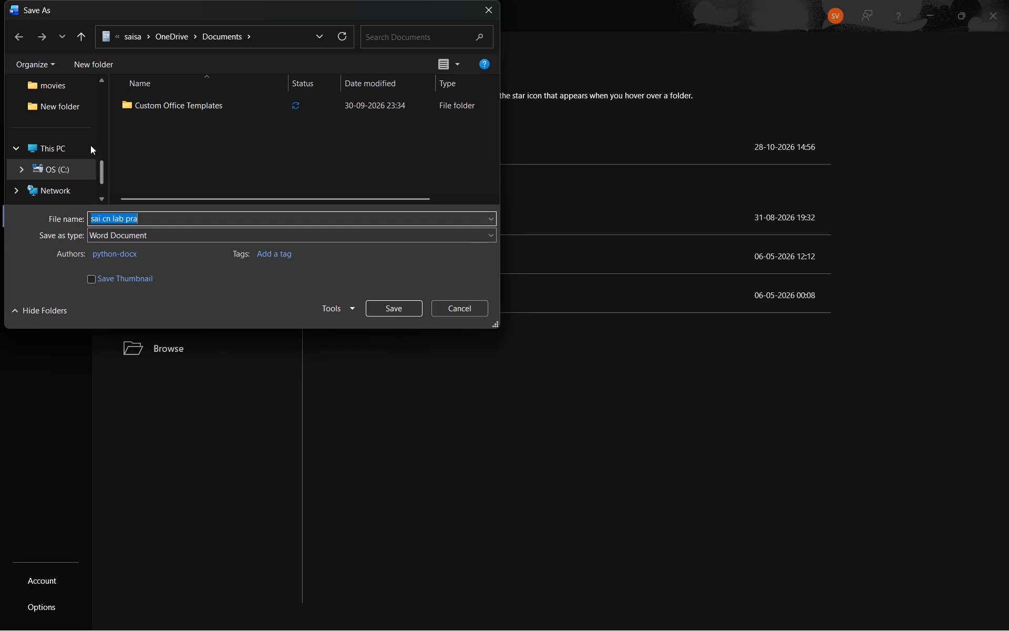
{"action": "scroll", "coordinate": [60, 140], "scroll_direction": "down", "scroll_amount": 2}
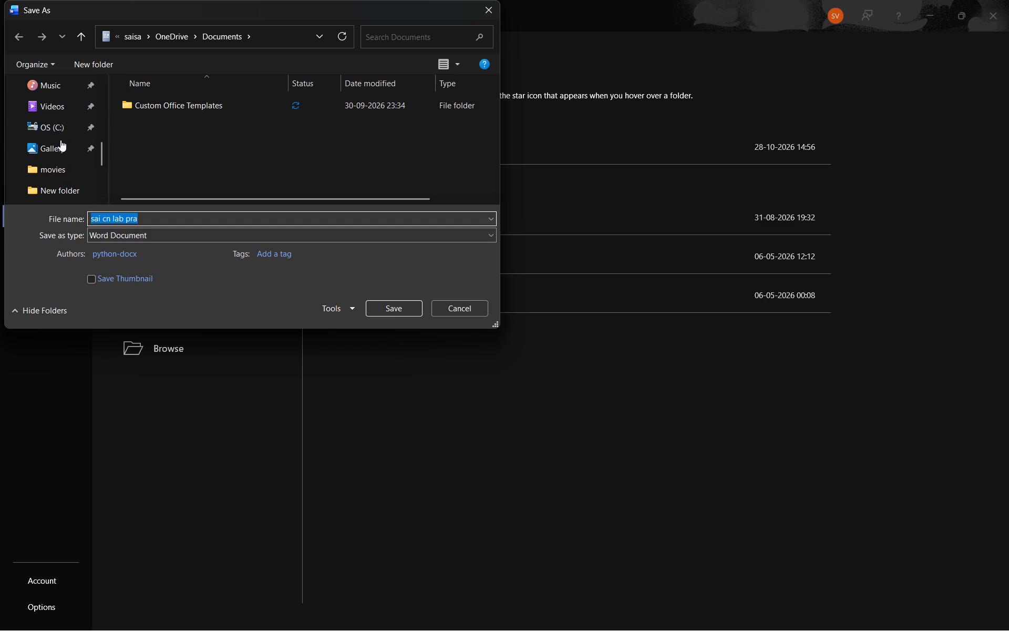
{"action": "scroll", "coordinate": [60, 140], "scroll_direction": "up", "scroll_amount": 4}
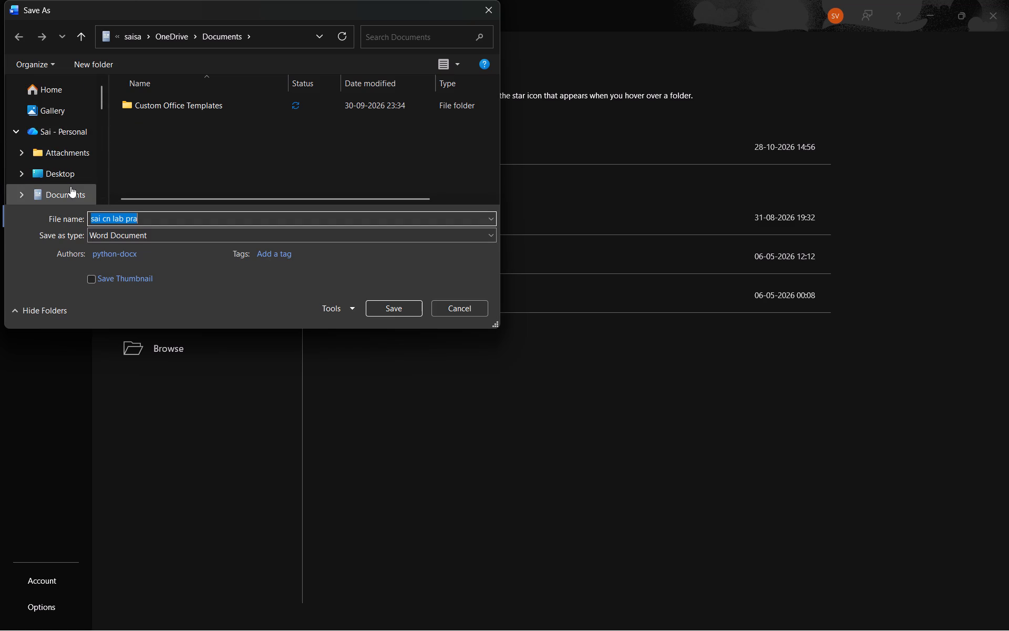
{"action": "left_click", "coordinate": [70, 186]}
{"action": "left_click", "coordinate": [211, 151]}
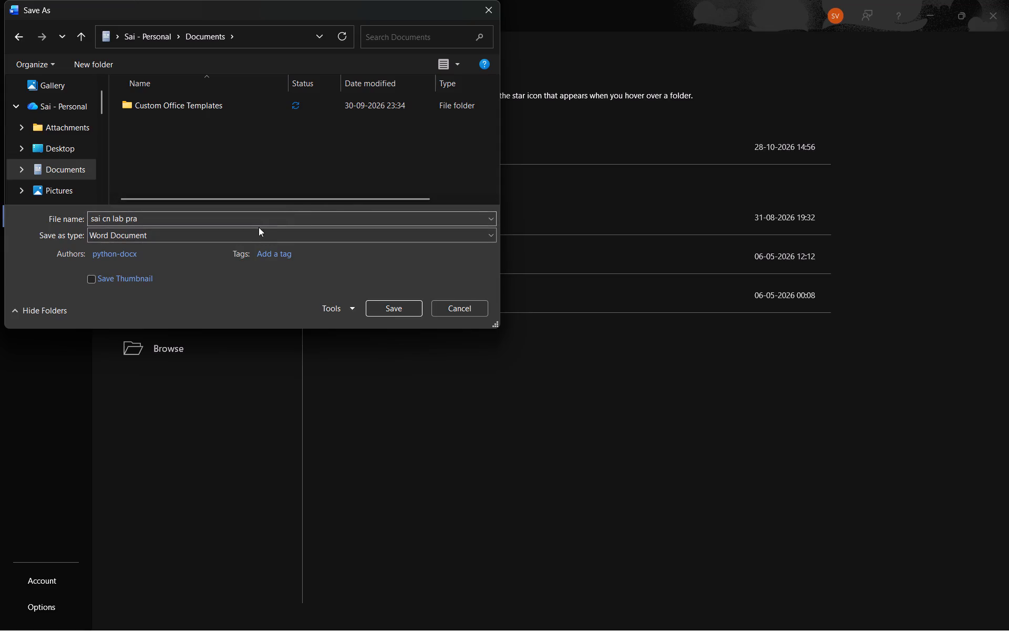
{"action": "left_click", "coordinate": [266, 163]}
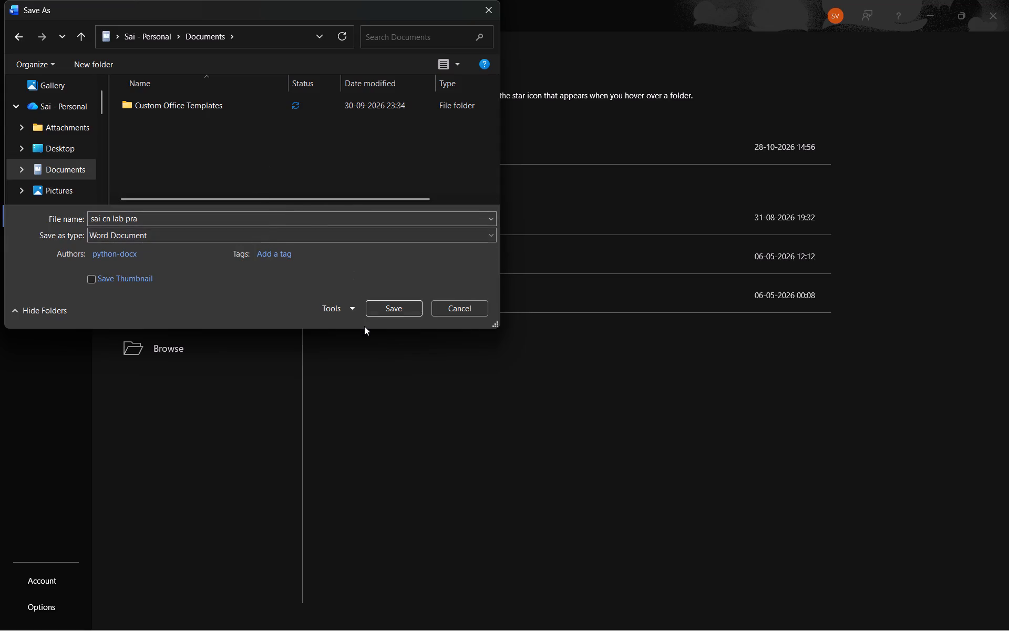
{"action": "left_click", "coordinate": [379, 311]}
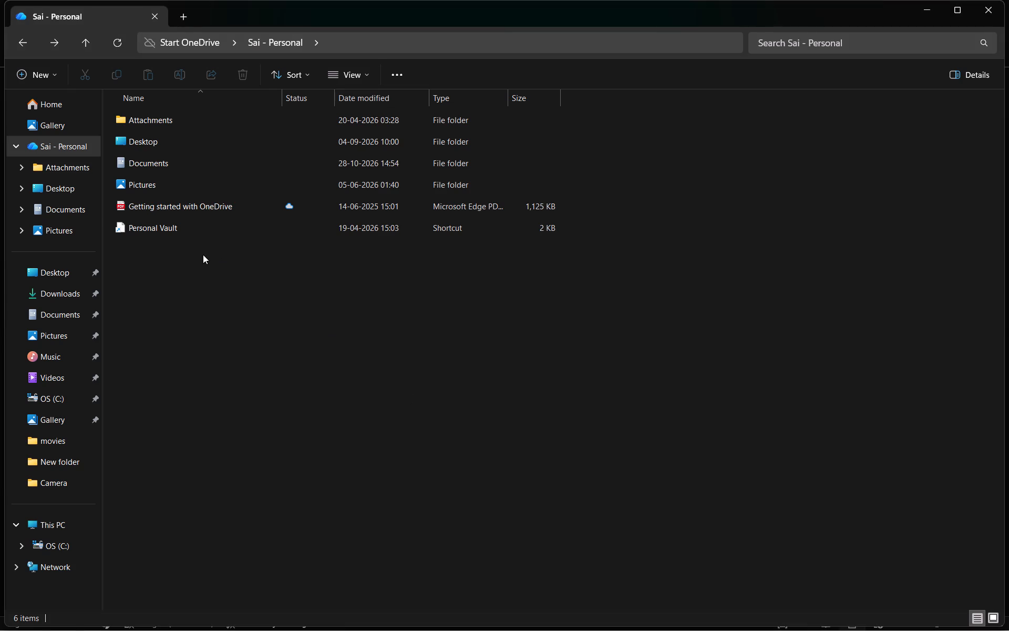
Switch to File Explorer, go to the Documents folder and open the sai cn lab pra document.
{"action": "left_click", "coordinate": [86, 294]}
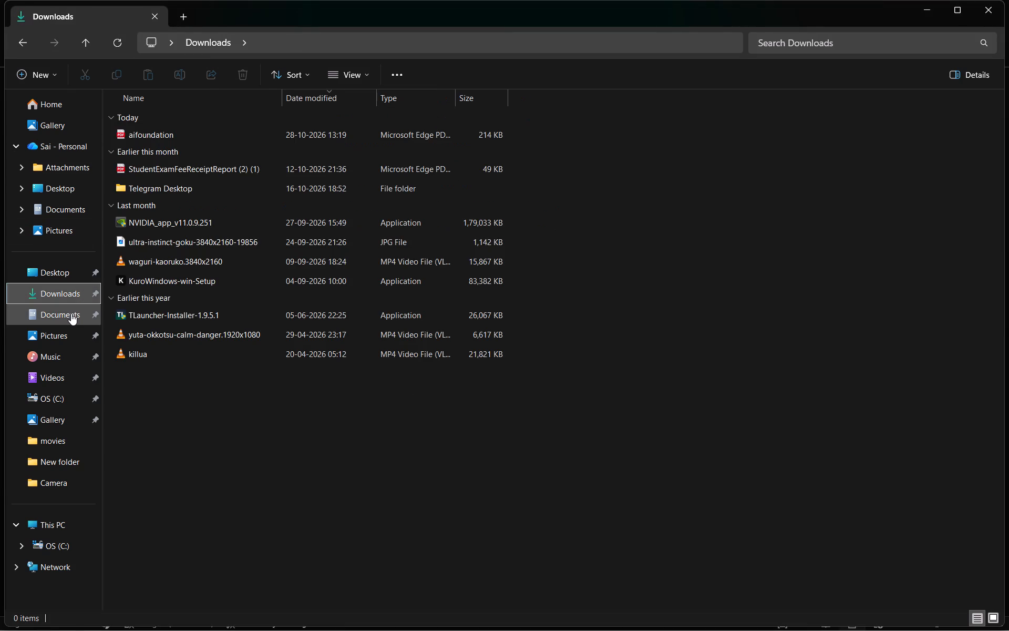
{"action": "left_click", "coordinate": [71, 313]}
{"action": "double_click", "coordinate": [207, 290]}
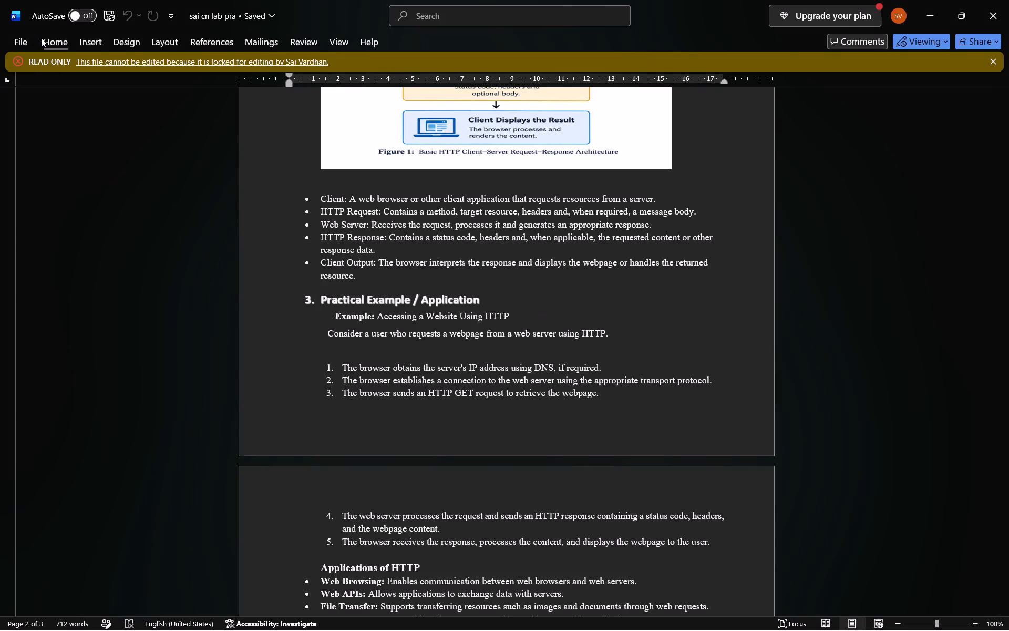
Open sai cn lab pra in OneDrive's Documents folder from the recent files list.
{"action": "left_click", "coordinate": [26, 42]}
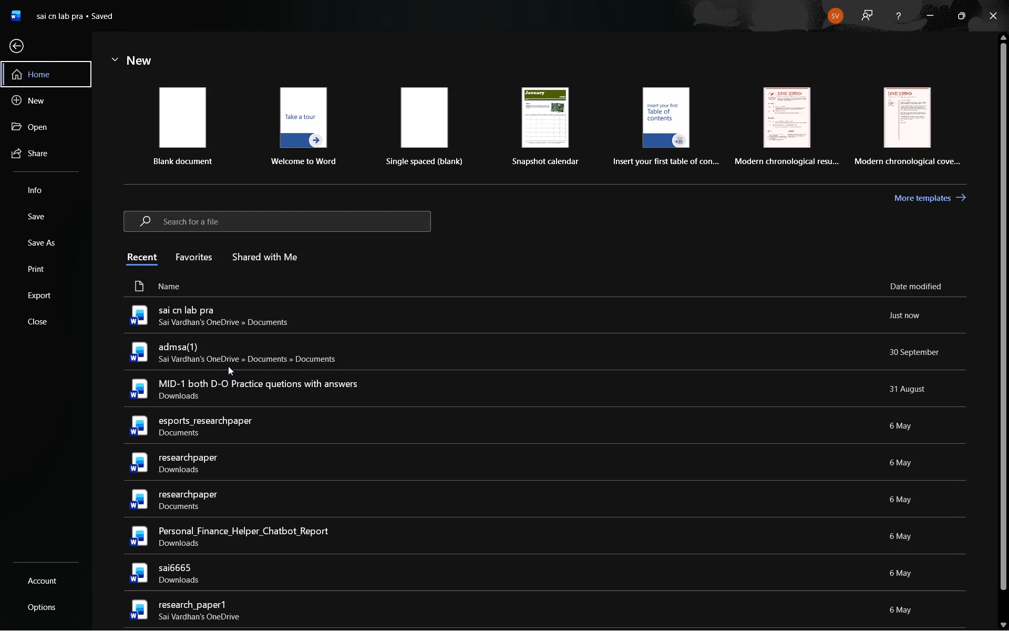
{"action": "left_click", "coordinate": [222, 330]}
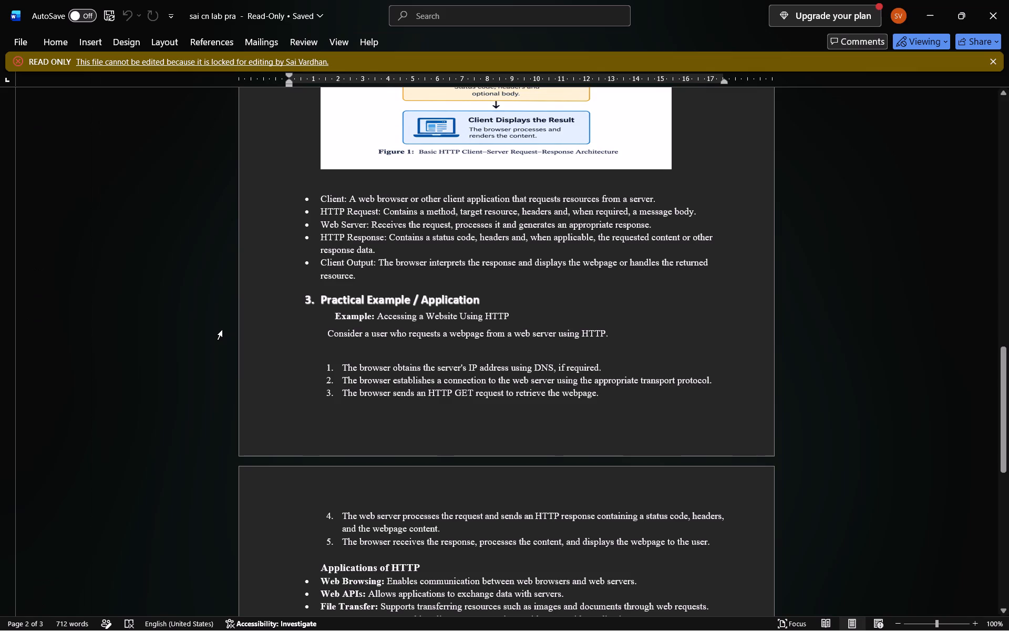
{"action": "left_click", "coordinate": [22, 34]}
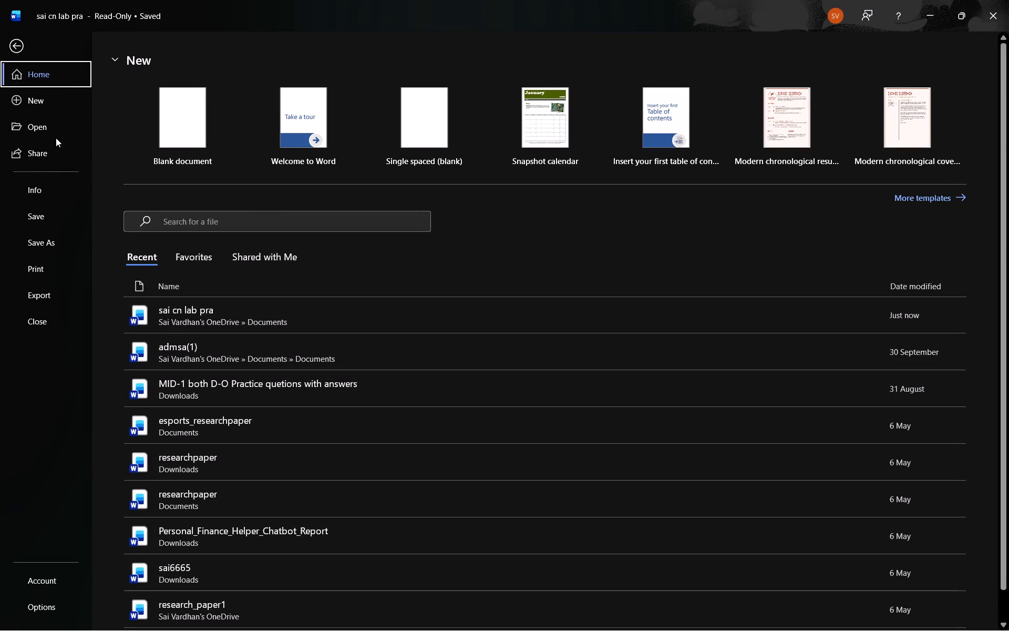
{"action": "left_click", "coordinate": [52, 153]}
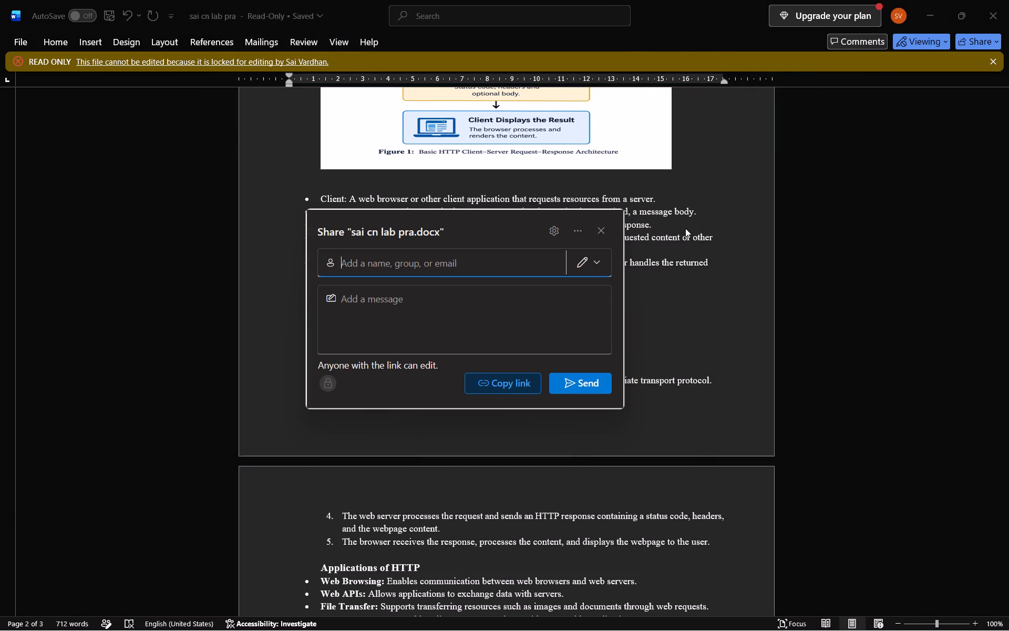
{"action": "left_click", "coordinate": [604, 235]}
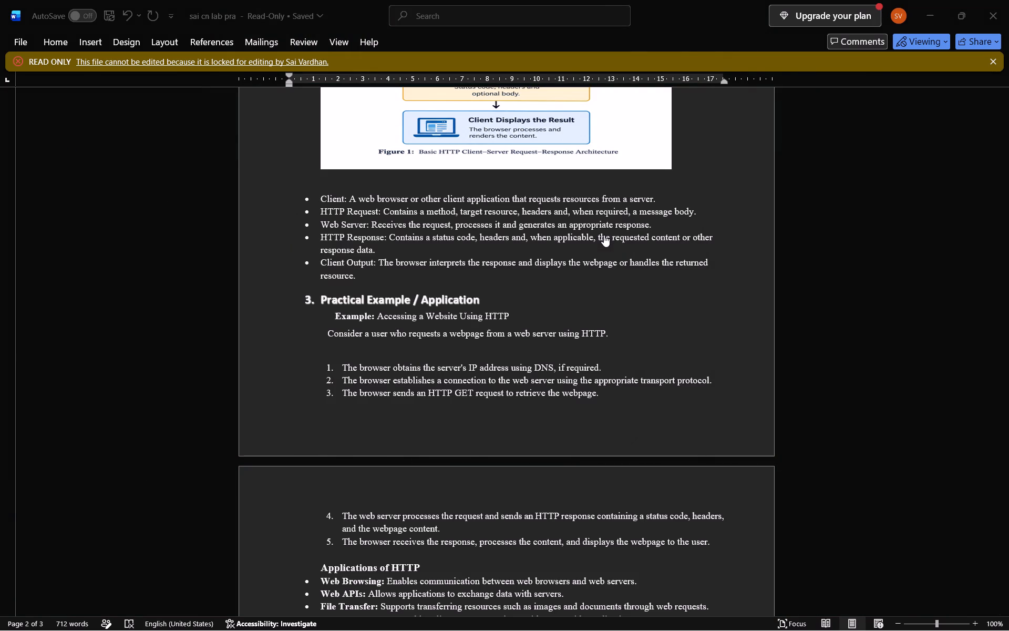
Start saving the read-only document under Save As and bring up the available save locations.
{"action": "left_click", "coordinate": [19, 37]}
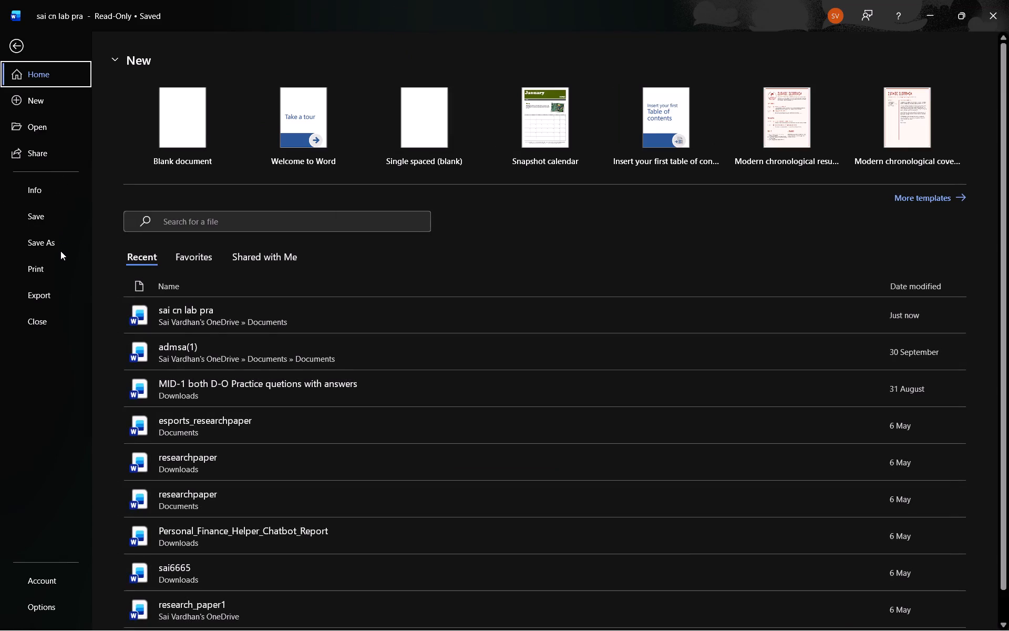
{"action": "left_click", "coordinate": [60, 251]}
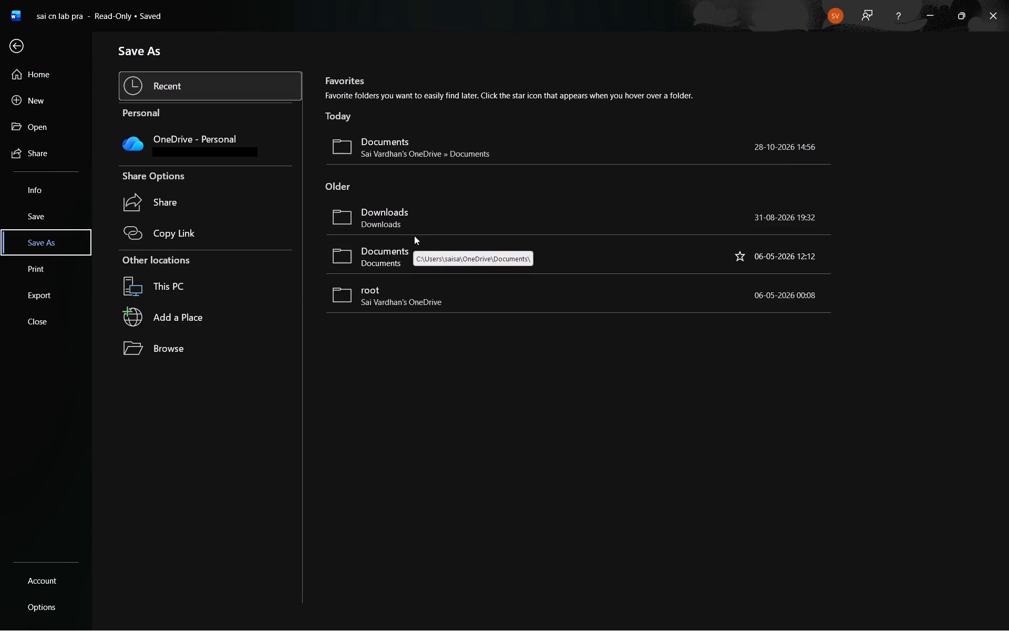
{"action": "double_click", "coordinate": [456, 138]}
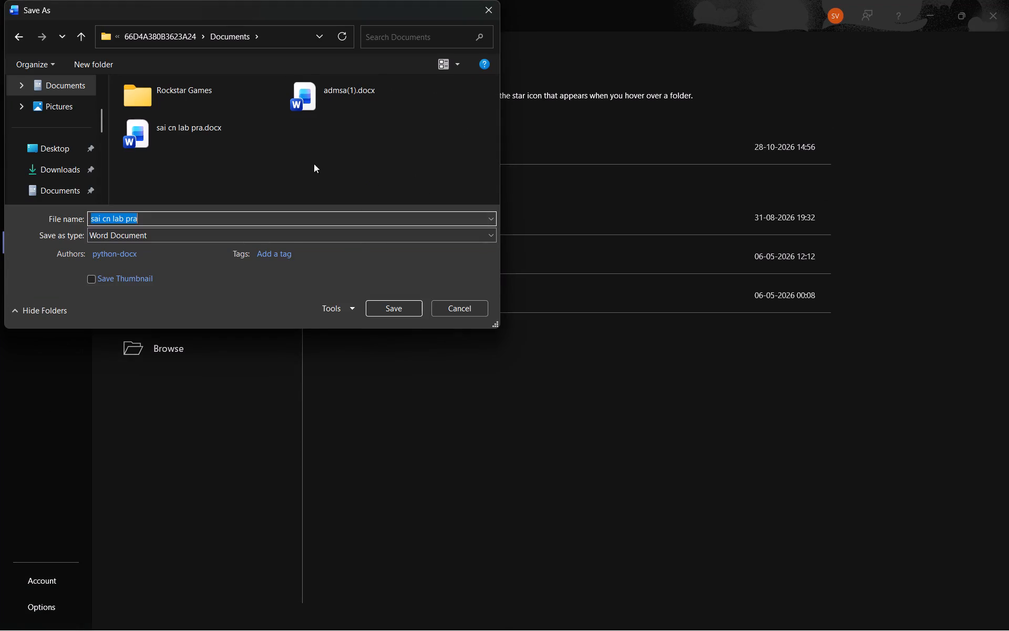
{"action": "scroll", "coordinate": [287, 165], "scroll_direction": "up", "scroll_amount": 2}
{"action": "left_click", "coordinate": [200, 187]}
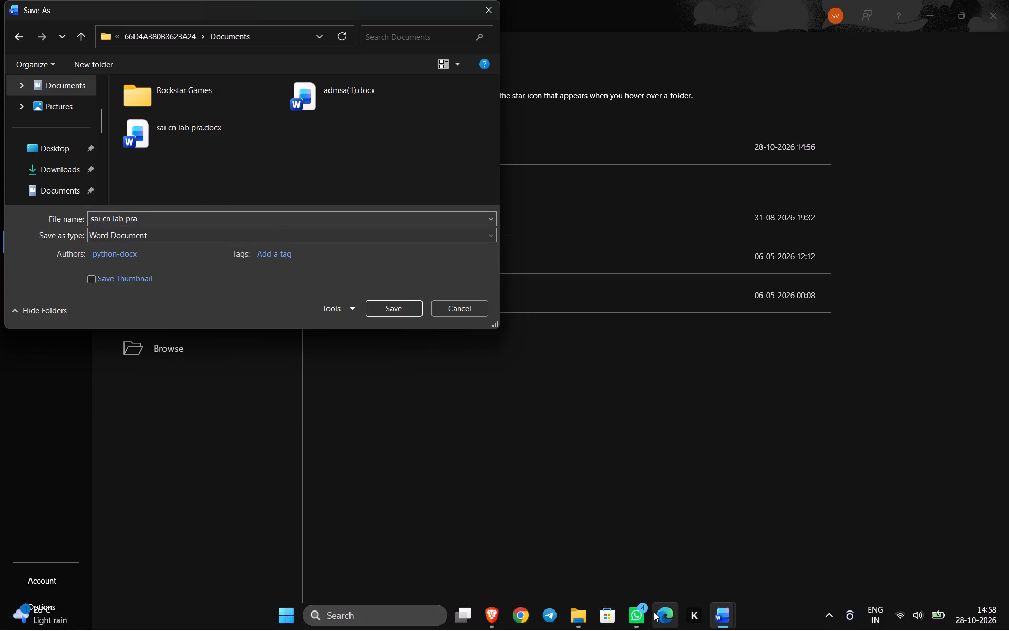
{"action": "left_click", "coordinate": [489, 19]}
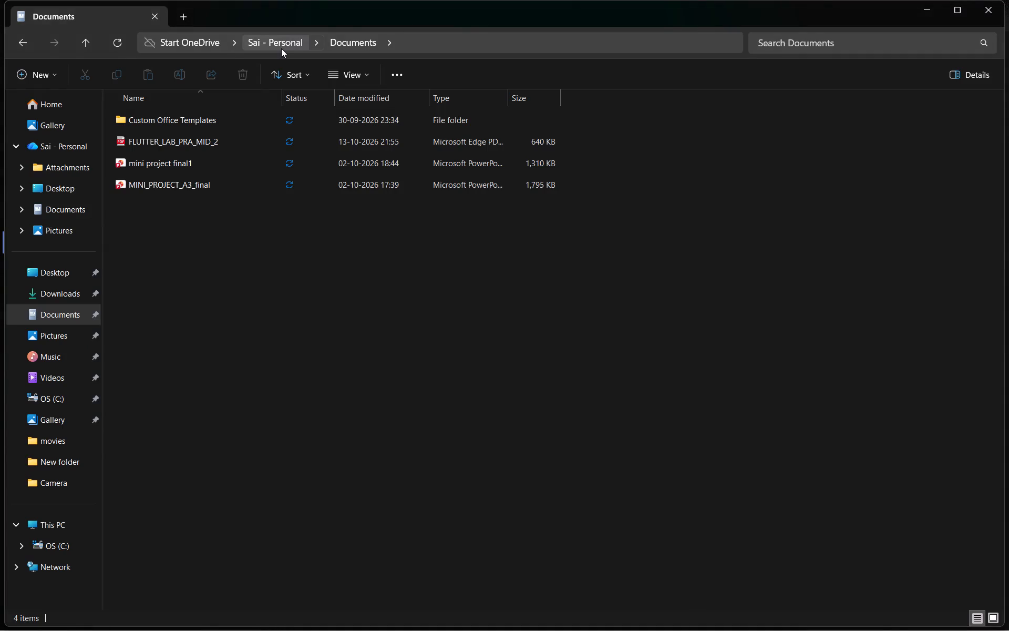
Switch to File Explorer and check the personal OneDrive root and Documents folder for sai cn lab pra, trying the Getting started with OneDrive file.
{"action": "left_click", "coordinate": [40, 213]}
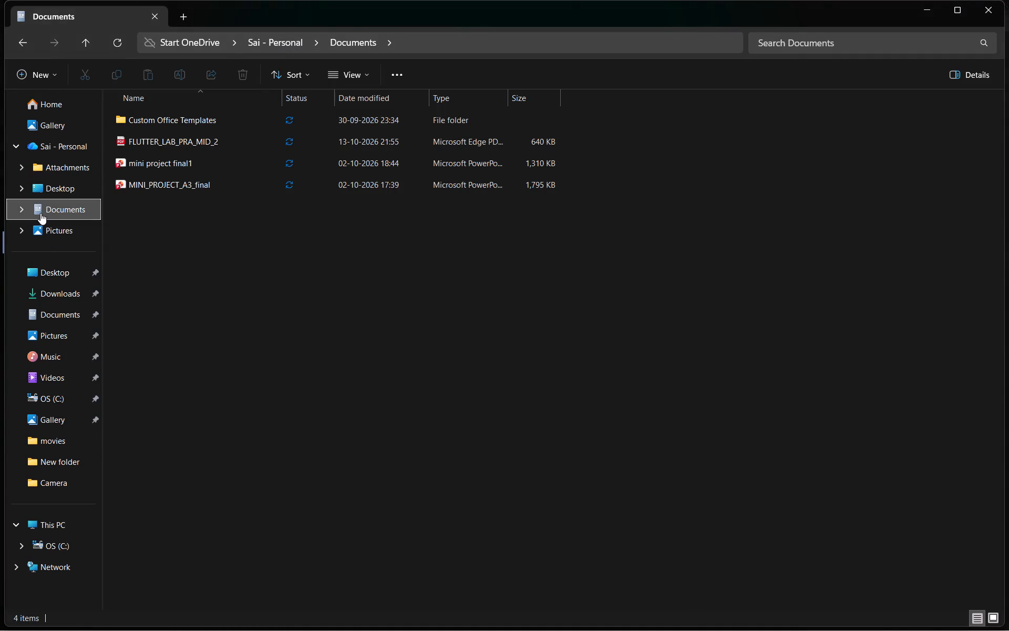
{"action": "double_click", "coordinate": [40, 213]}
{"action": "left_click", "coordinate": [56, 226]}
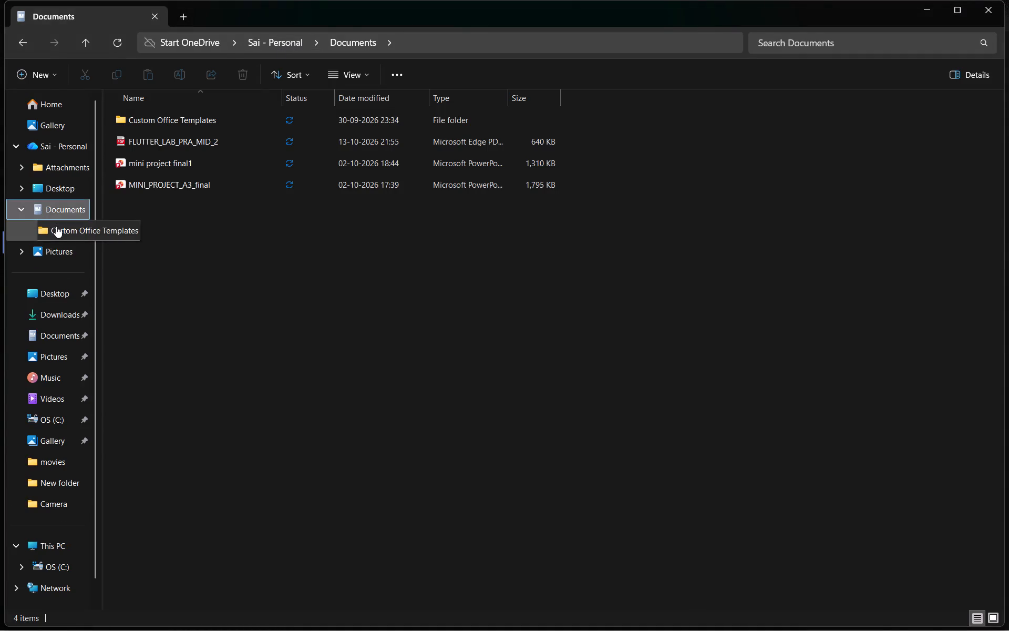
{"action": "left_click", "coordinate": [58, 212]}
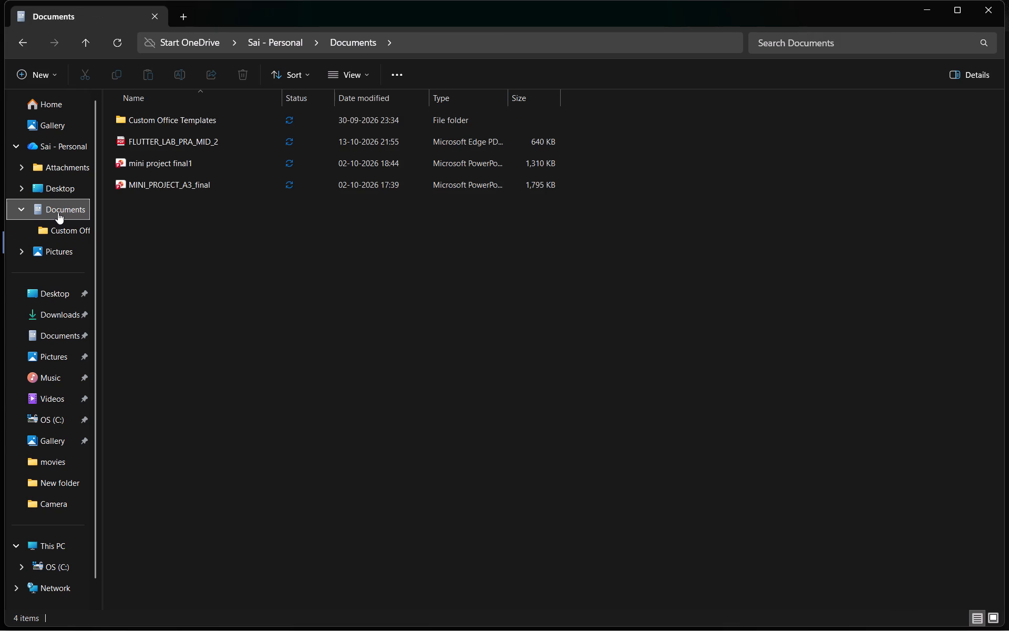
{"action": "left_click", "coordinate": [65, 144]}
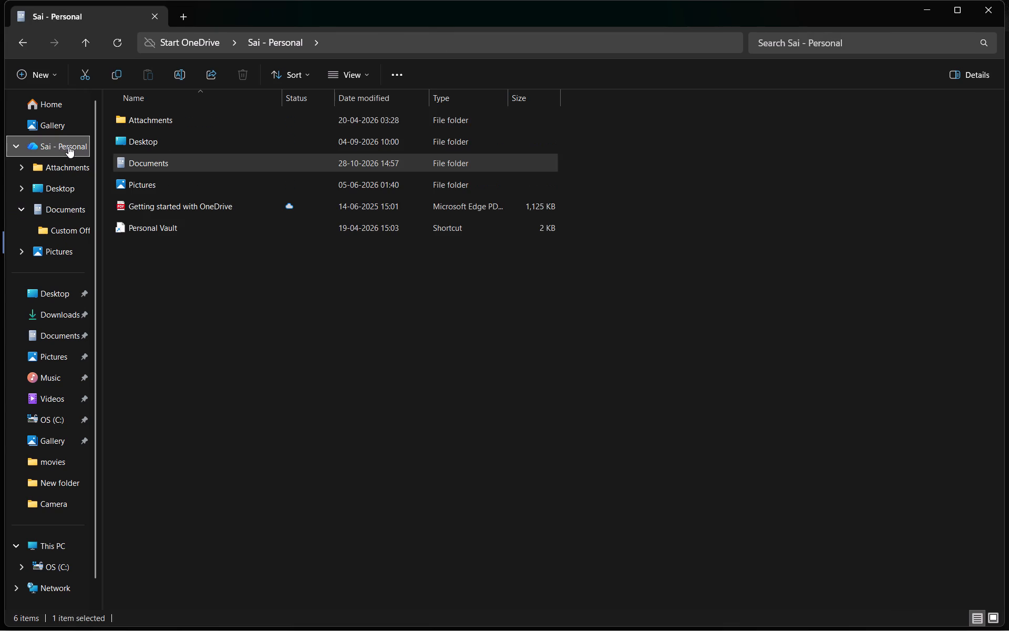
{"action": "double_click", "coordinate": [176, 208]}
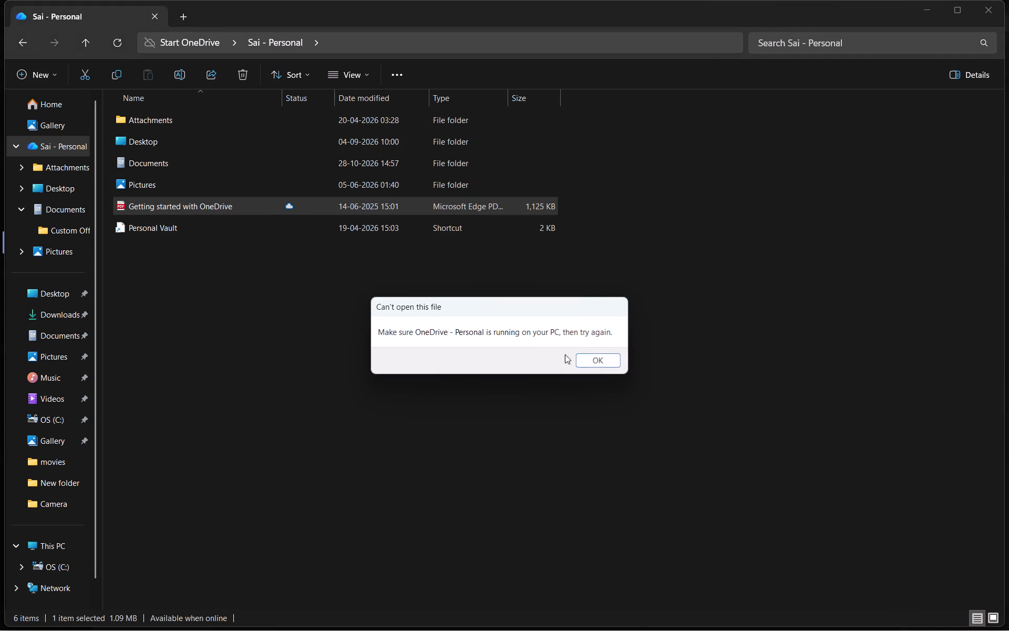
{"action": "left_click", "coordinate": [597, 362]}
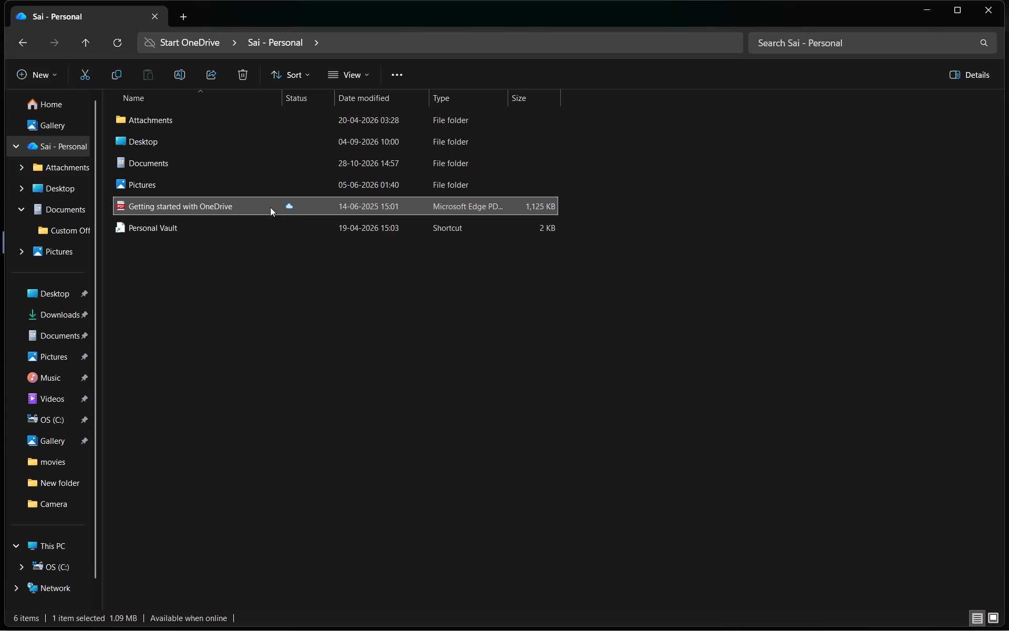
{"action": "left_click", "coordinate": [249, 164]}
{"action": "double_click", "coordinate": [249, 164]}
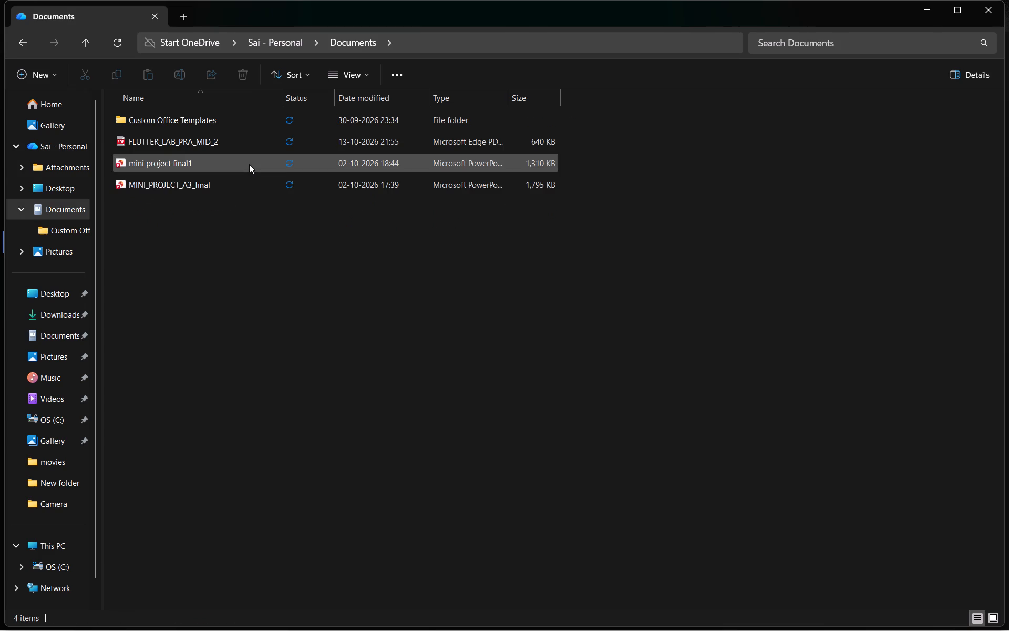
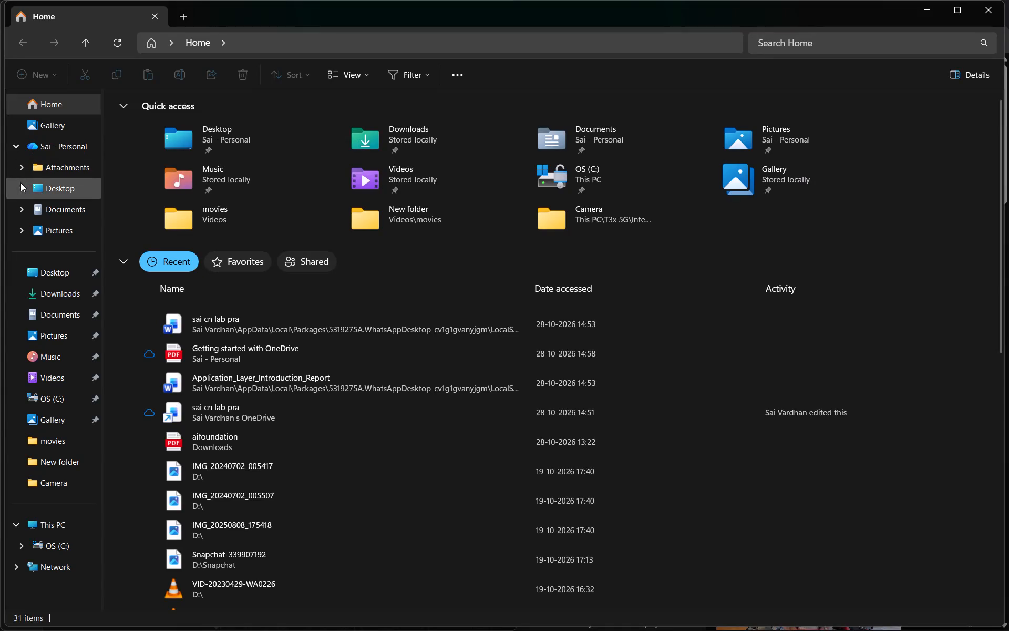
Go to the personal OneDrive's Documents folder in File Explorer to locate the saved sai cn lab pra document.
{"action": "left_click", "coordinate": [63, 213]}
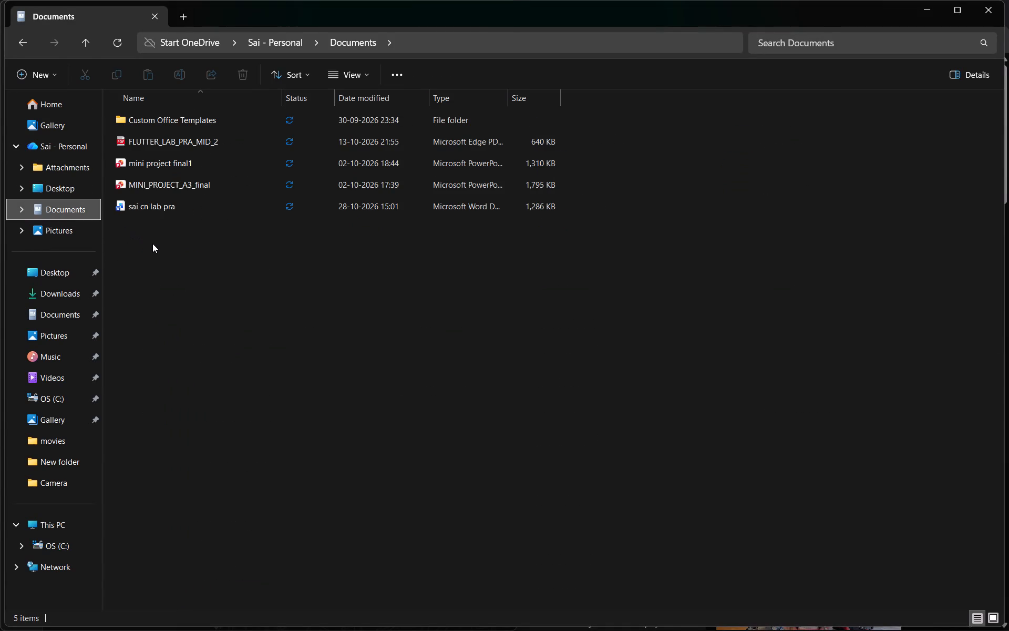
{"action": "left_click", "coordinate": [152, 243]}
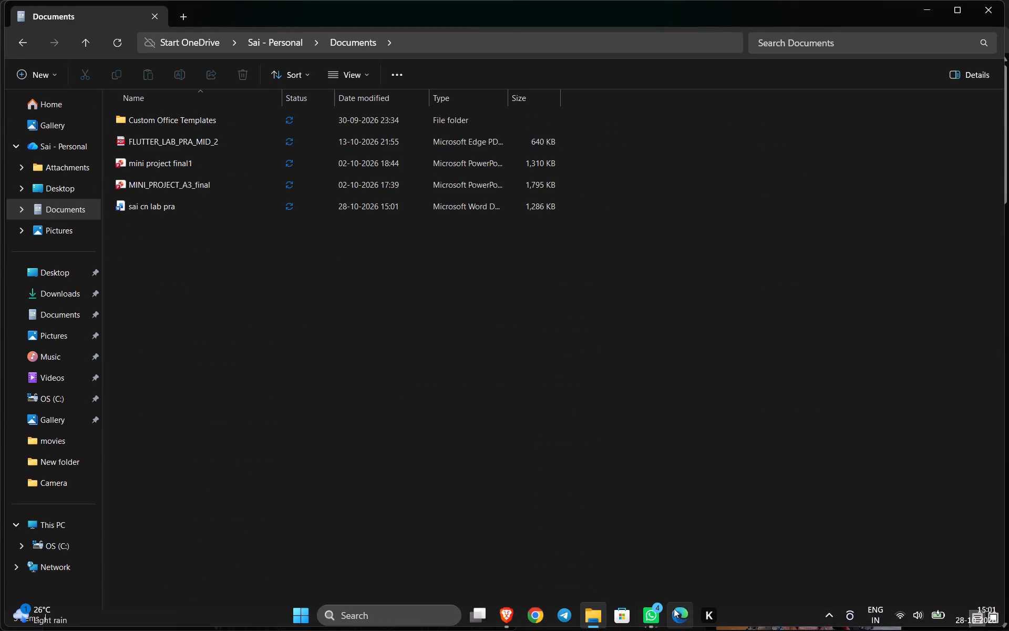
Switch to Google Chrome with a new tab ready for browsing.
{"action": "left_click", "coordinate": [531, 619]}
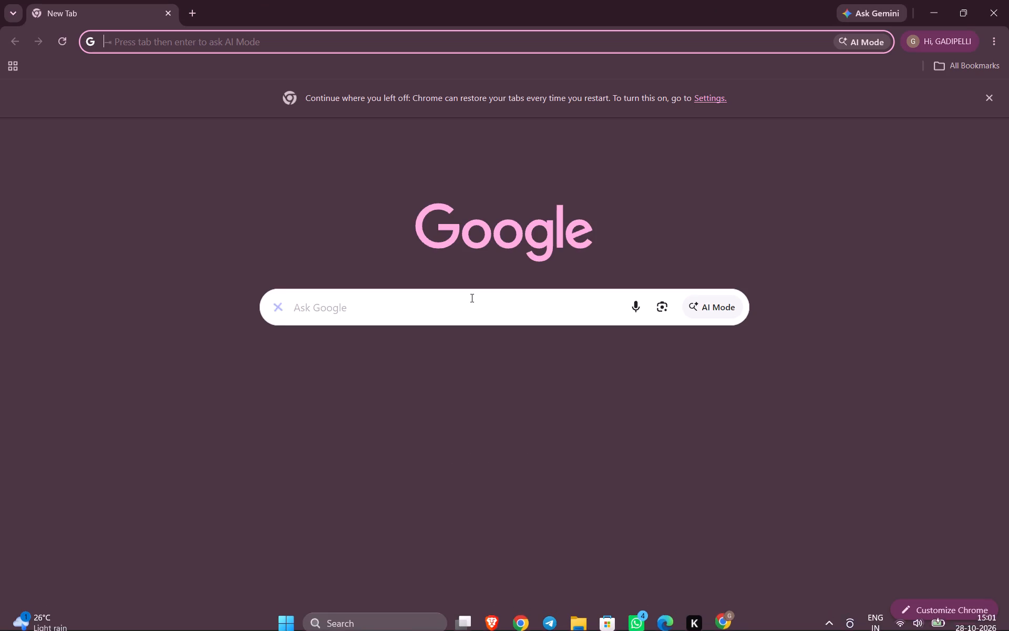
Search Google for prathibha portal from the suggested searches and open the Pratibha site.
{"action": "left_click", "coordinate": [476, 297]}
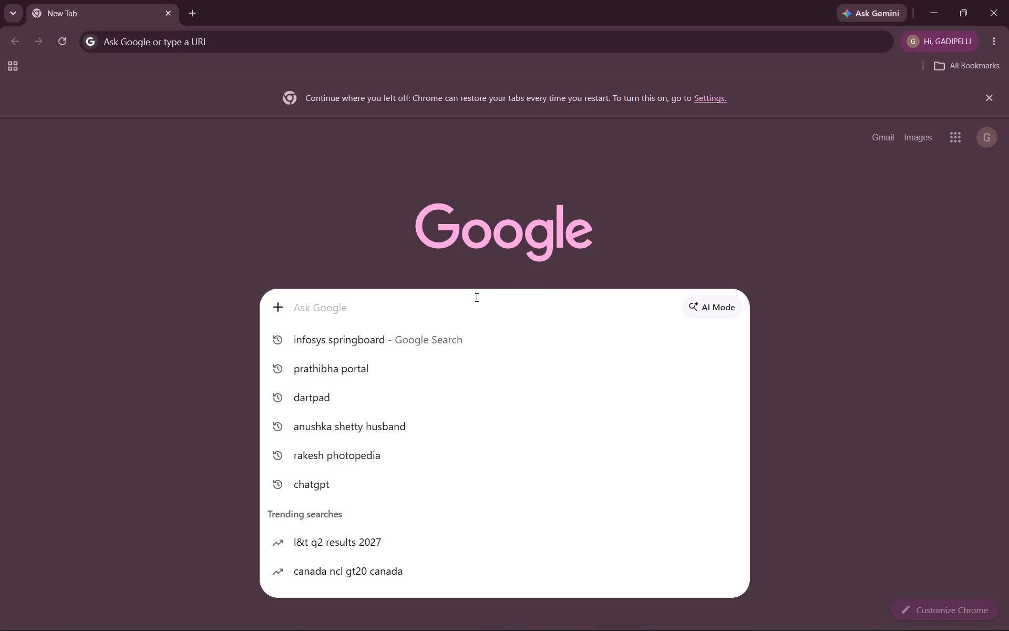
{"action": "key", "text": "Down"}
{"action": "key", "text": "Down"}
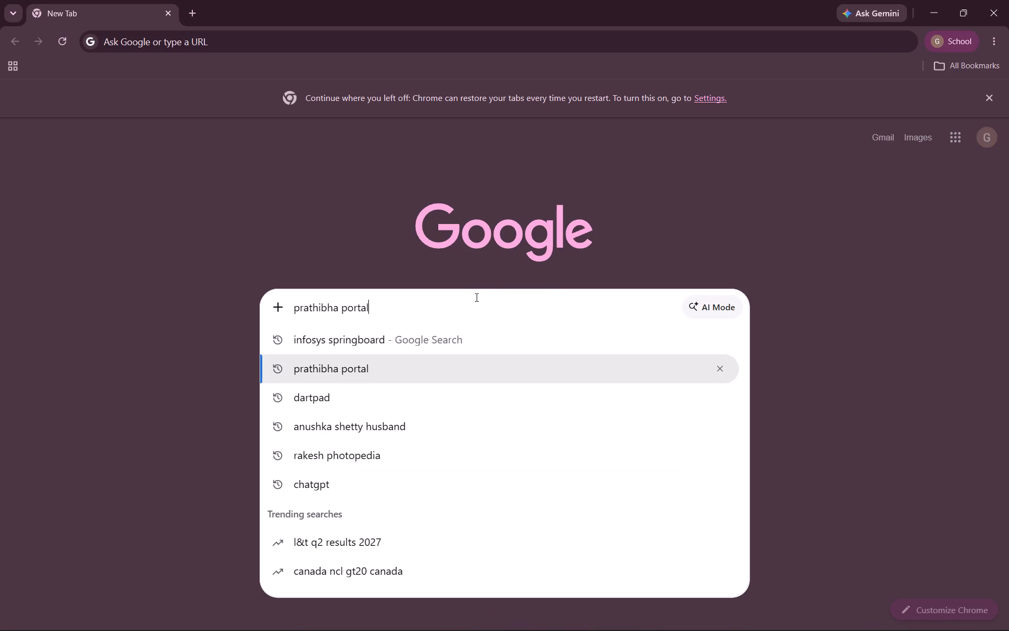
{"action": "key", "text": "Return"}
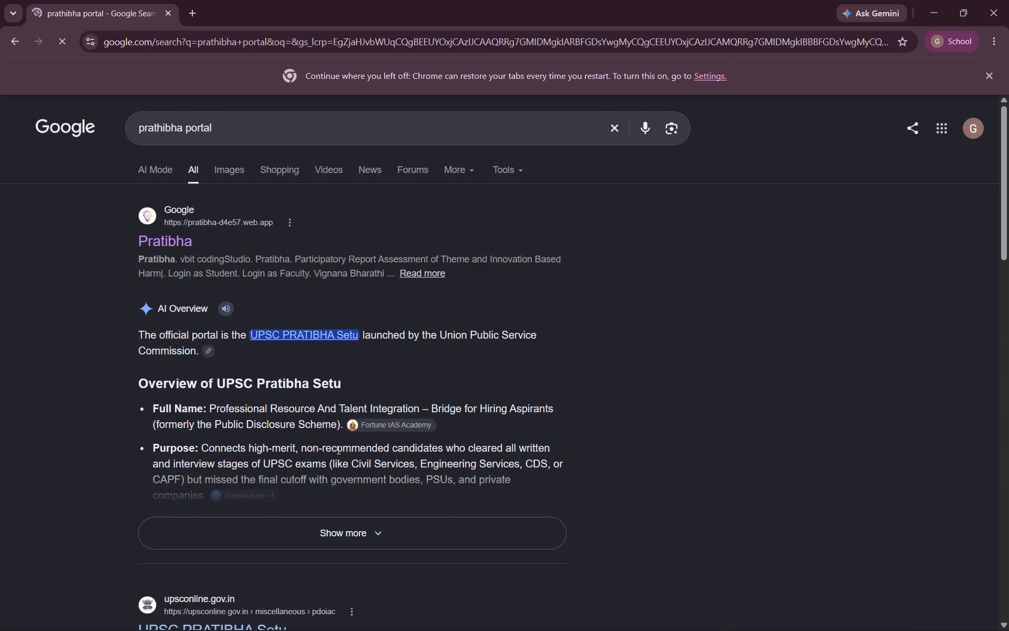
{"action": "scroll", "coordinate": [337, 450], "scroll_direction": "right", "scroll_amount": 1}
{"action": "left_click", "coordinate": [185, 245]}
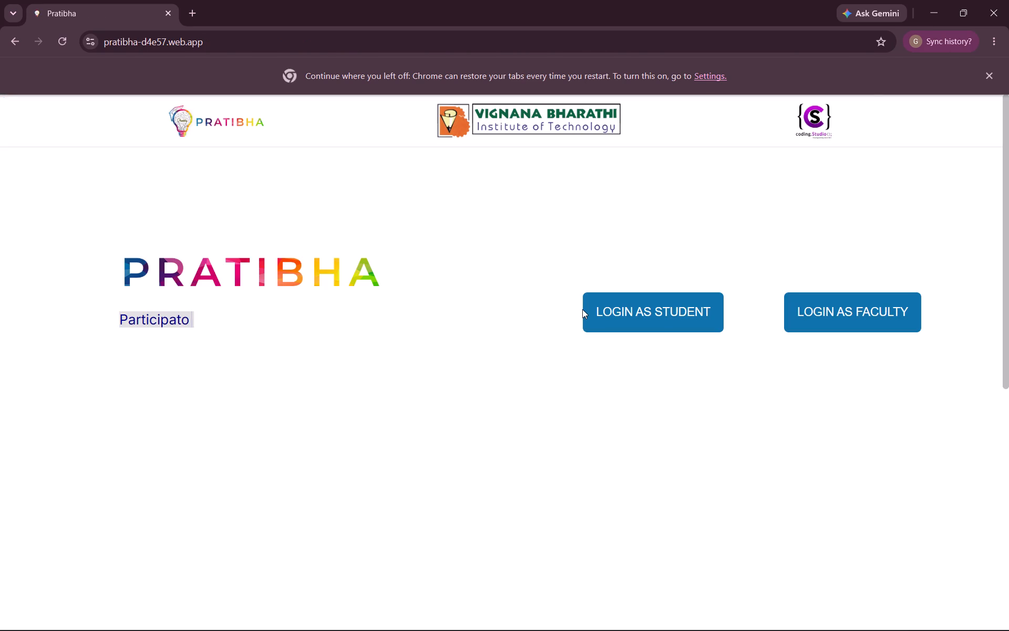
Log in as a student and open the Computer Networks Lab submission for MID-2.
{"action": "left_click", "coordinate": [582, 309]}
{"action": "left_click", "coordinate": [620, 316]}
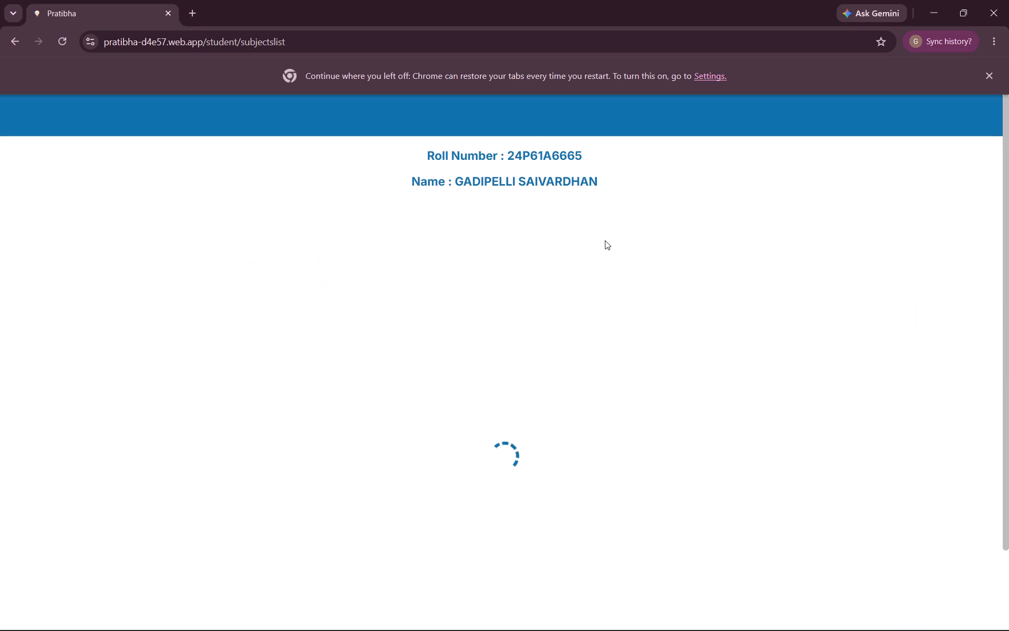
{"action": "scroll", "coordinate": [563, 325], "scroll_direction": "down", "scroll_amount": 7}
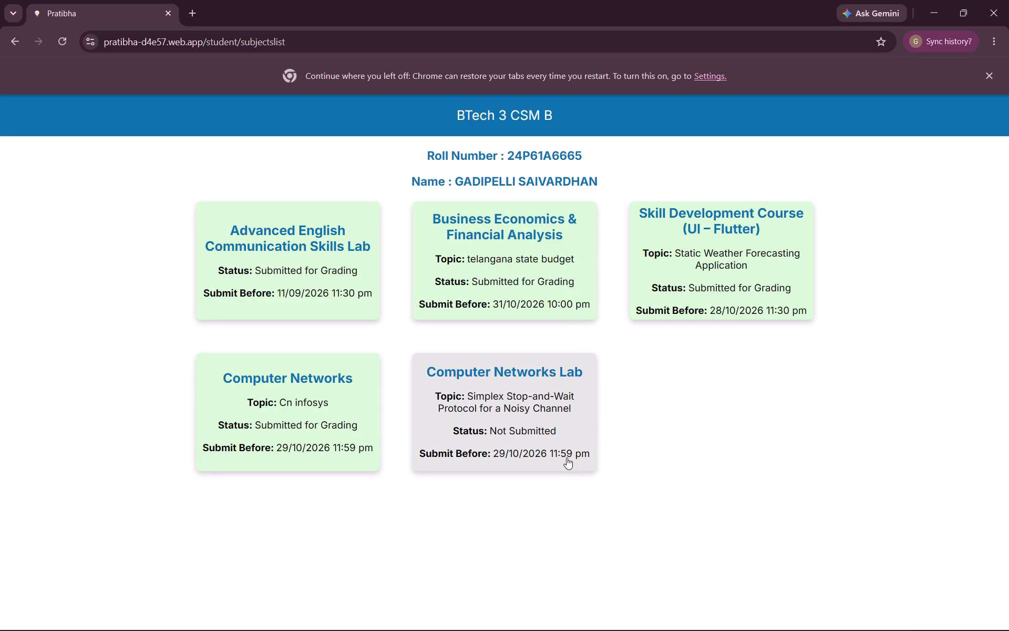
{"action": "left_click", "coordinate": [541, 435]}
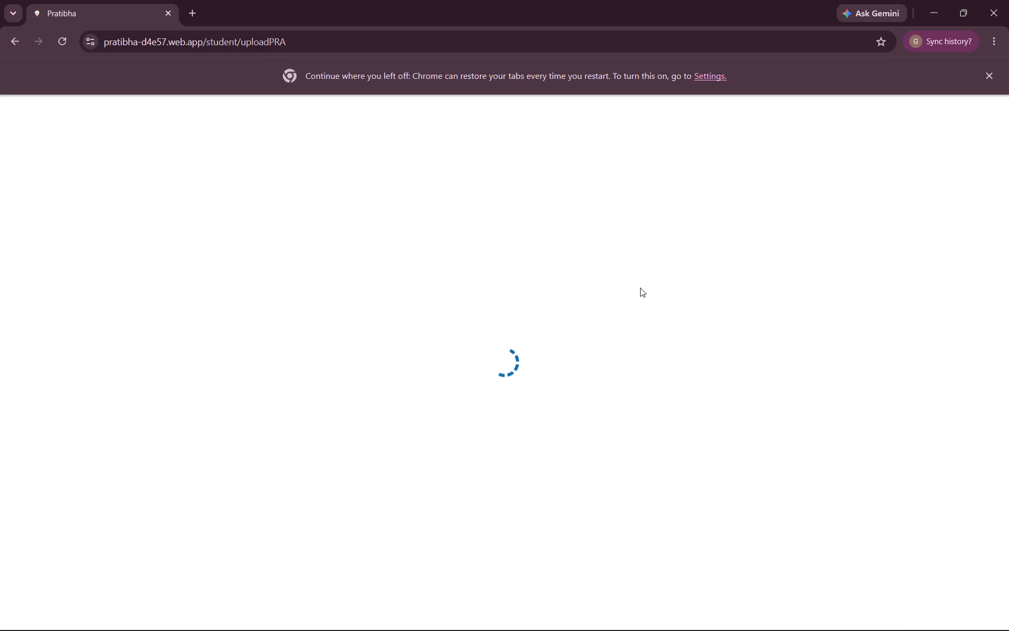
{"action": "left_click", "coordinate": [542, 183]}
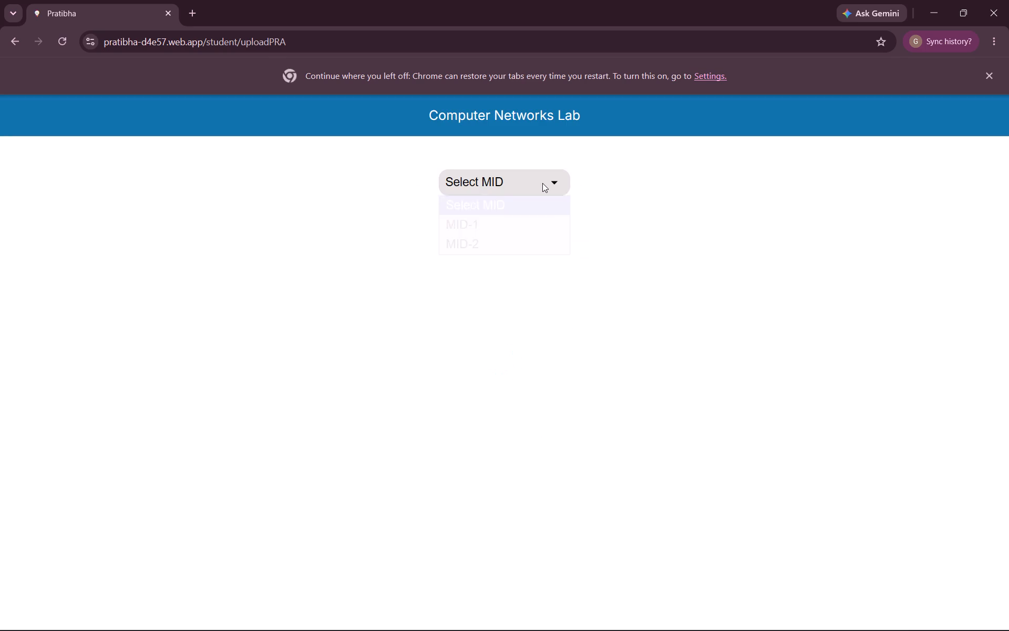
{"action": "left_click", "coordinate": [532, 247]}
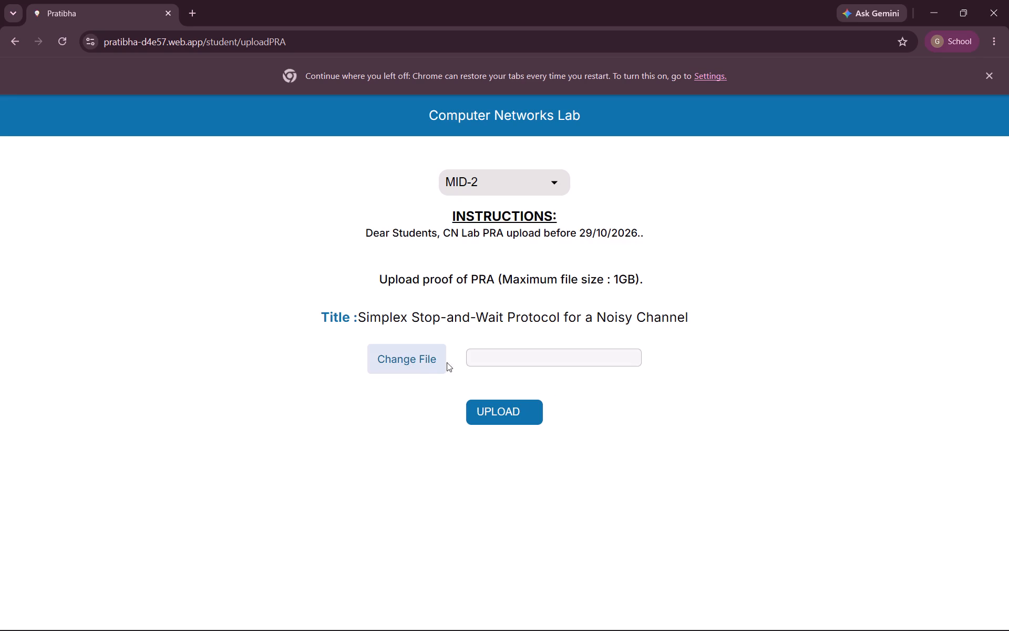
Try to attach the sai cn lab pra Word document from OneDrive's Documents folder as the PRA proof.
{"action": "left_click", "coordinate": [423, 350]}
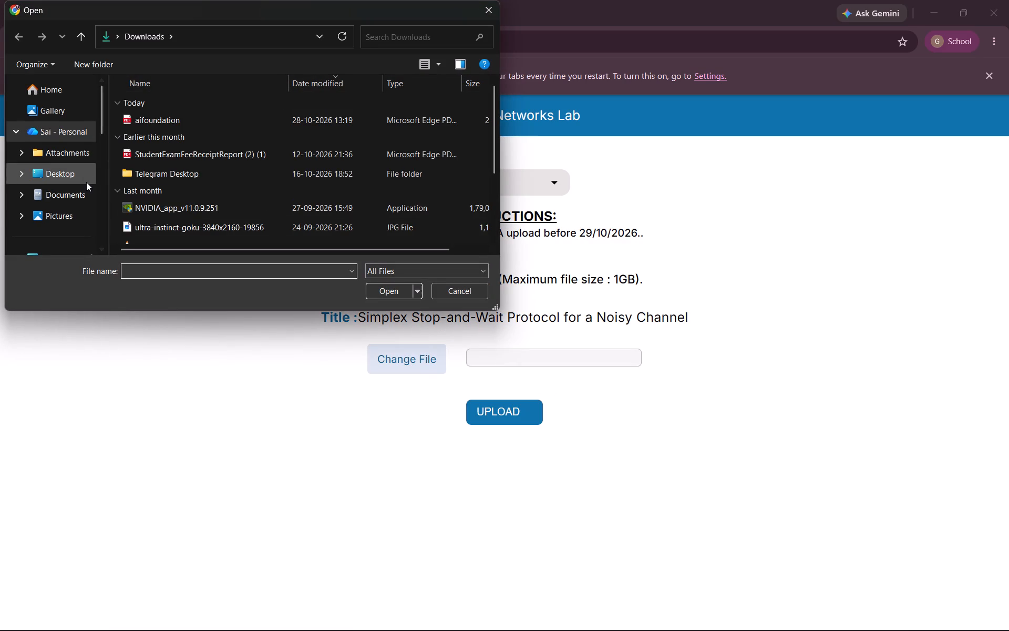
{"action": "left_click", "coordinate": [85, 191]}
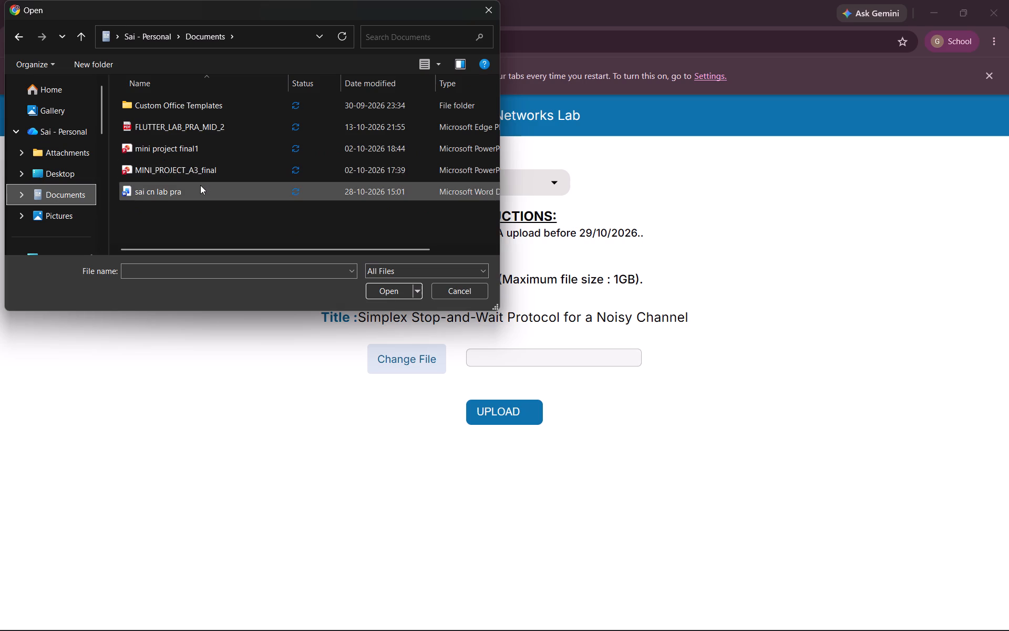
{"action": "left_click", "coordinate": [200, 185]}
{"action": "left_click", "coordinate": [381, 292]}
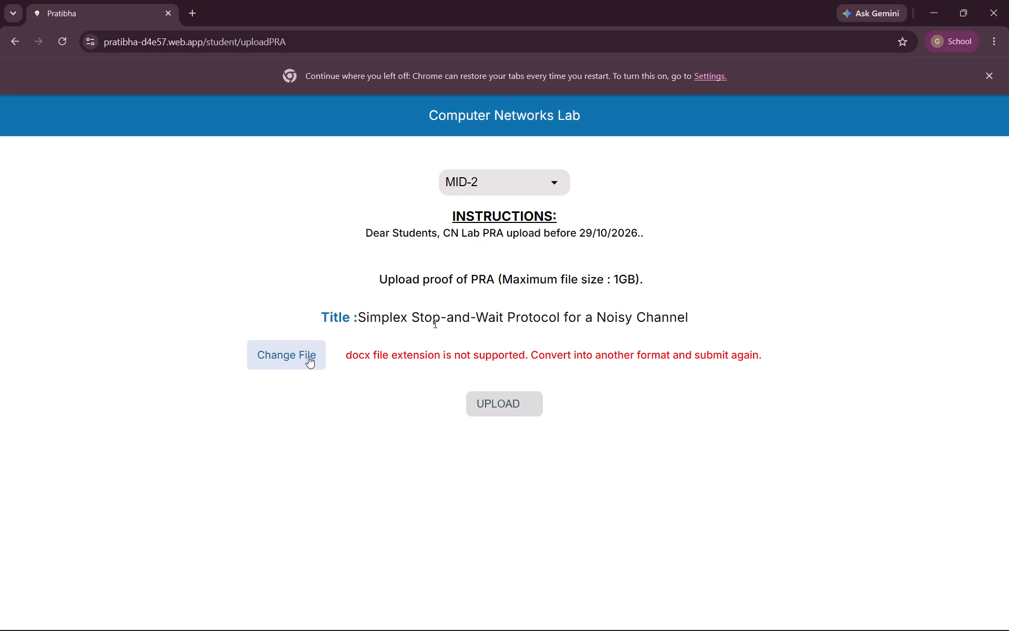
Switch to File Explorer and open the sai cn lab pra Word document from the Documents folder.
{"action": "scroll", "coordinate": [382, 388], "scroll_direction": "right", "scroll_amount": 2}
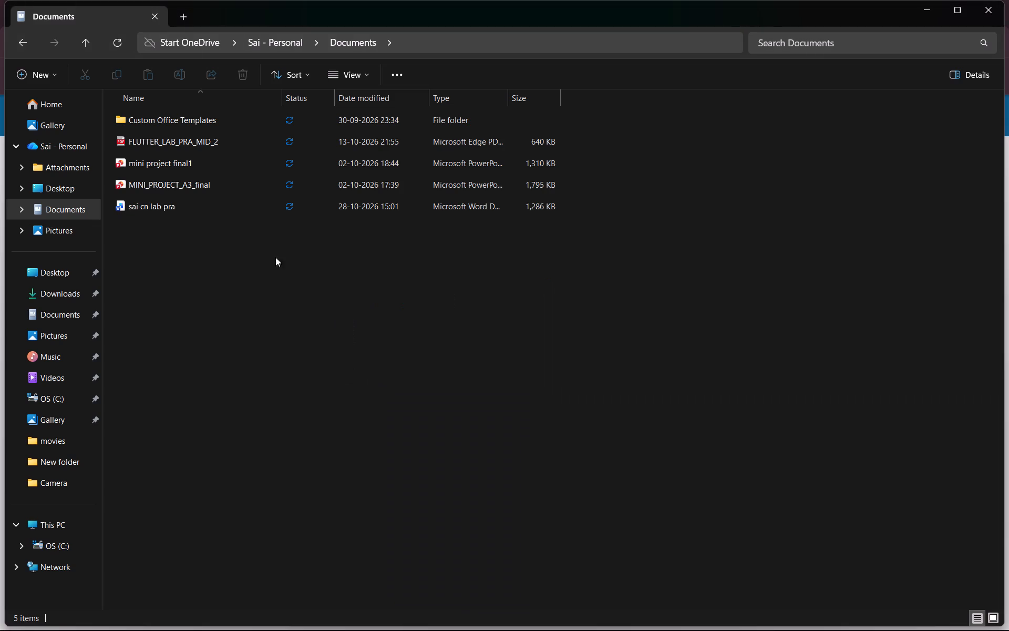
{"action": "double_click", "coordinate": [204, 213]}
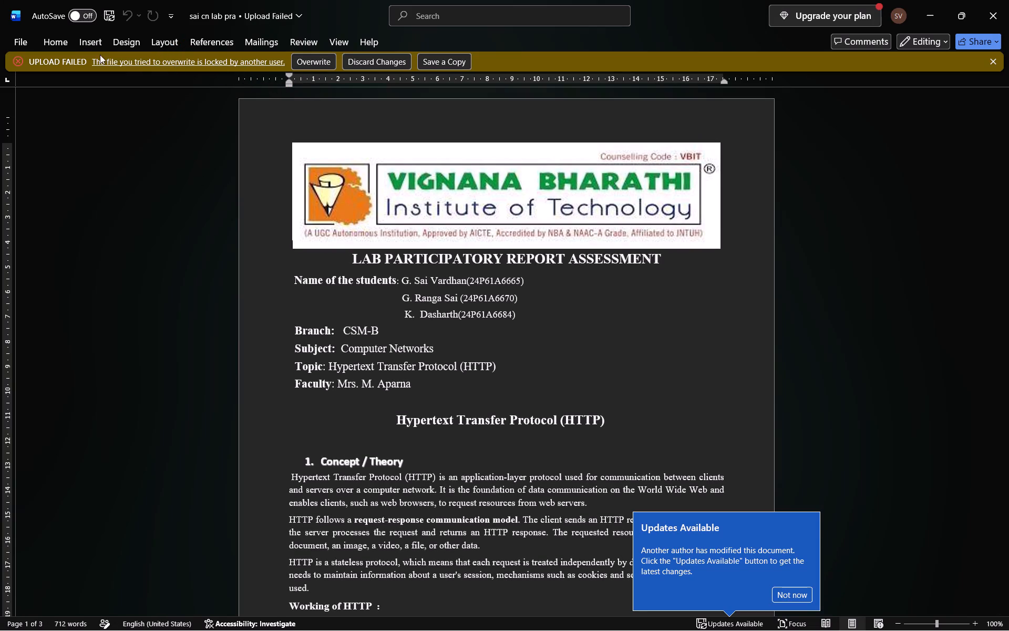
Export the report as a PDF named sai cn lab pra in the personal OneDrive's Documents folder.
{"action": "left_click", "coordinate": [20, 35]}
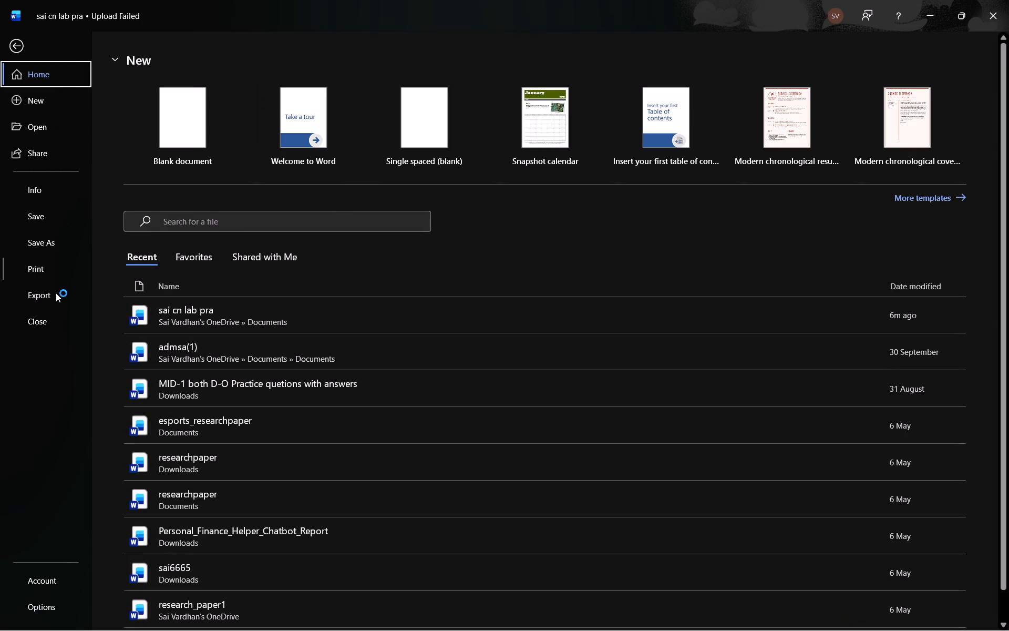
{"action": "left_click", "coordinate": [56, 293]}
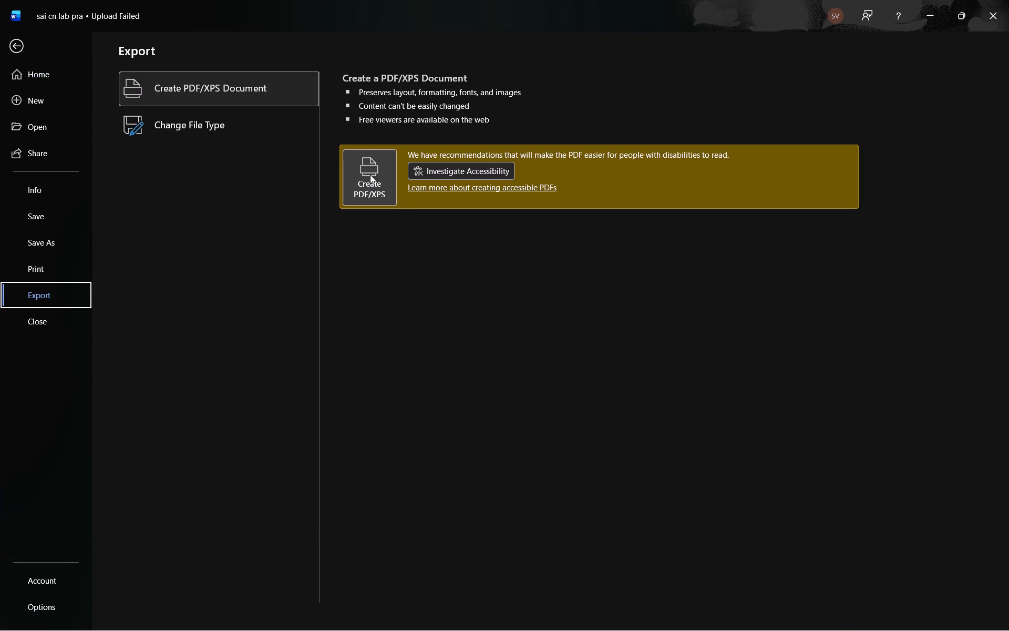
{"action": "left_click", "coordinate": [378, 174]}
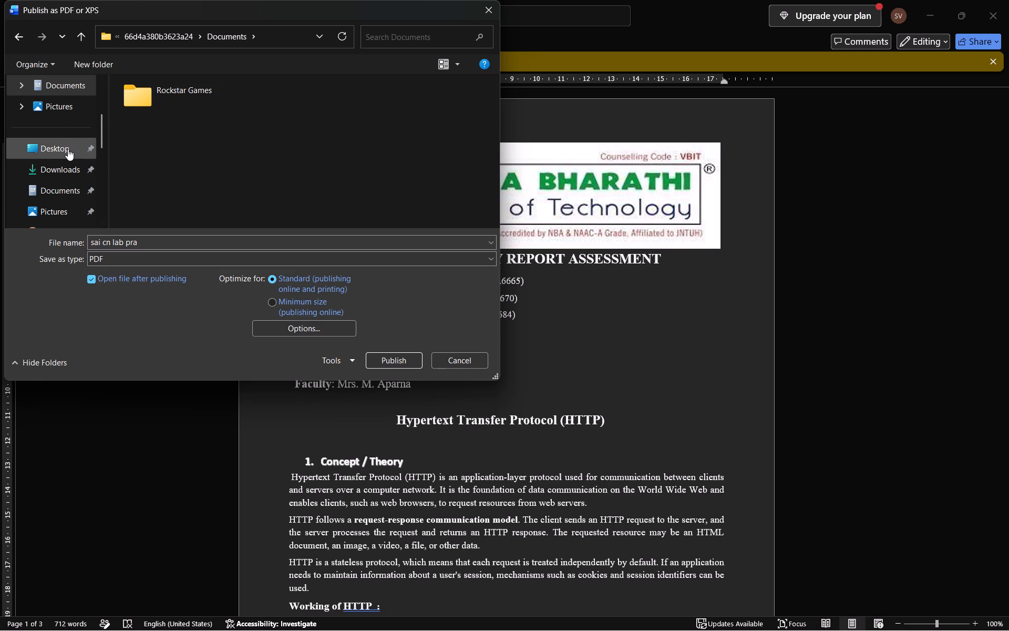
{"action": "left_click", "coordinate": [61, 182]}
{"action": "left_click", "coordinate": [146, 183]}
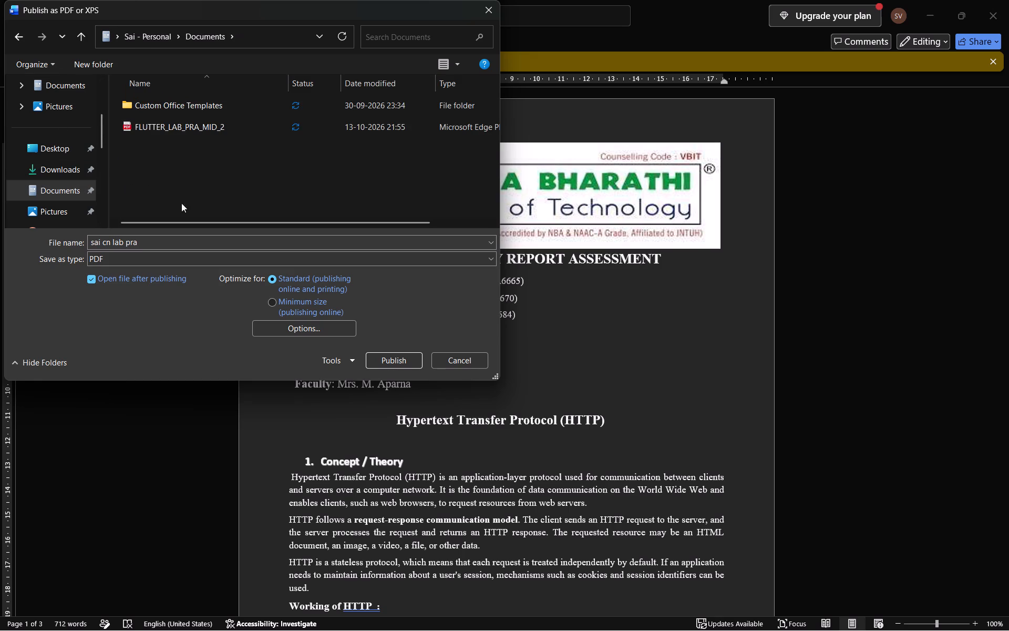
{"action": "left_click", "coordinate": [388, 353]}
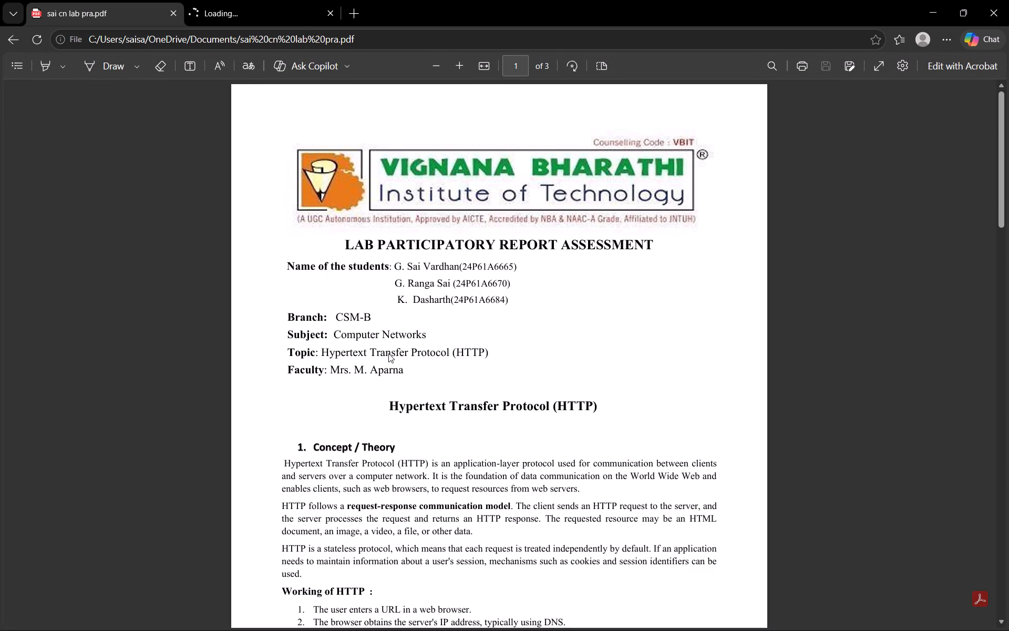
Look through the exported PDF's pages, reopen it from the Documents folder to check it again, and close the viewer.
{"action": "scroll", "coordinate": [388, 353], "scroll_direction": "down", "scroll_amount": 19}
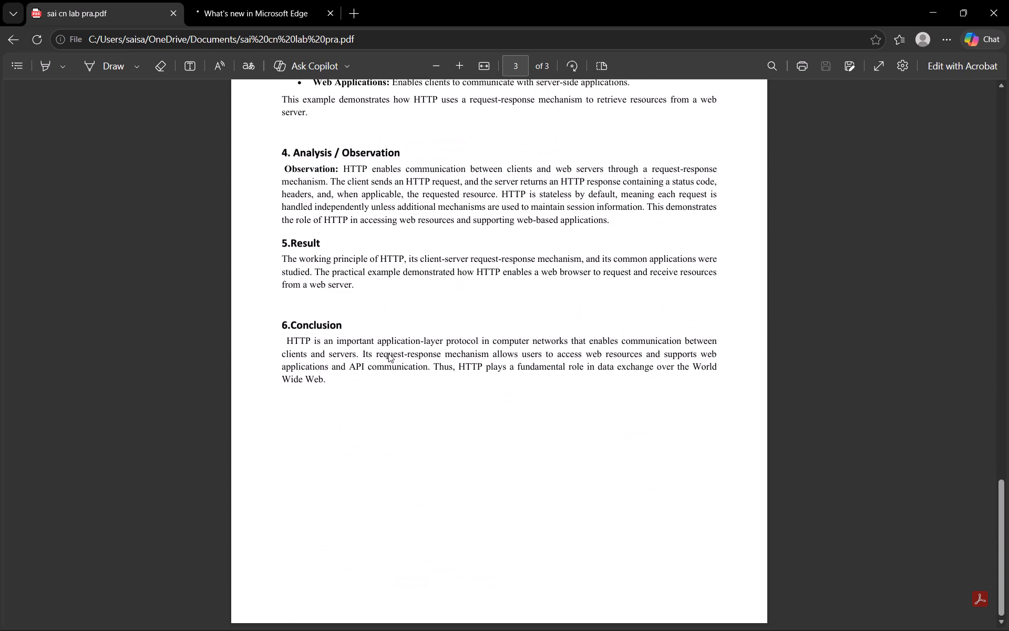
{"action": "scroll", "coordinate": [388, 353], "scroll_direction": "up", "scroll_amount": 12}
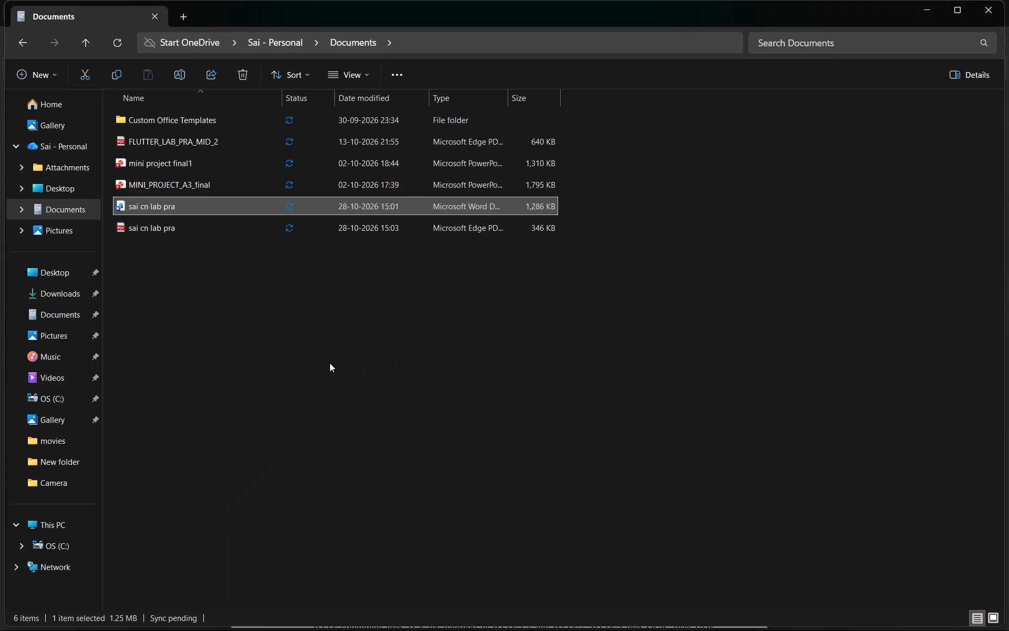
{"action": "double_click", "coordinate": [330, 363]}
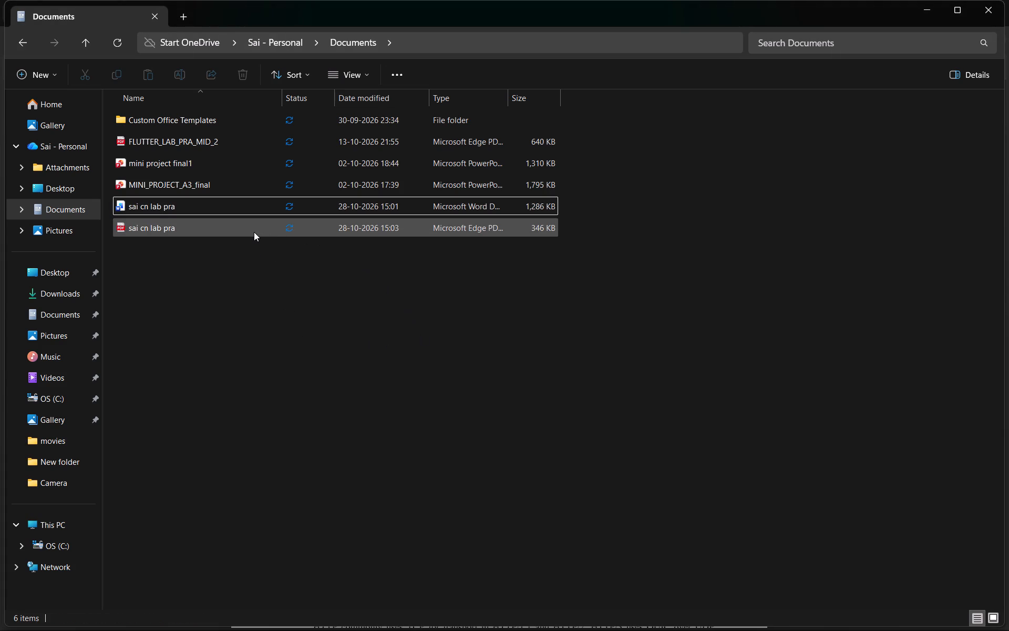
{"action": "double_click", "coordinate": [254, 232]}
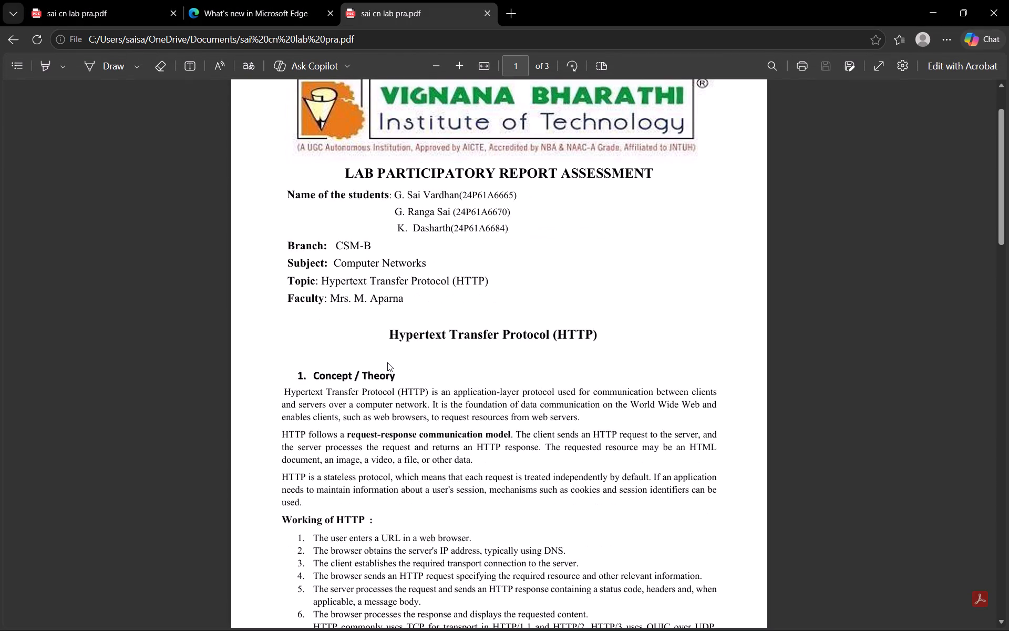
{"action": "scroll", "coordinate": [387, 362], "scroll_direction": "down", "scroll_amount": 7}
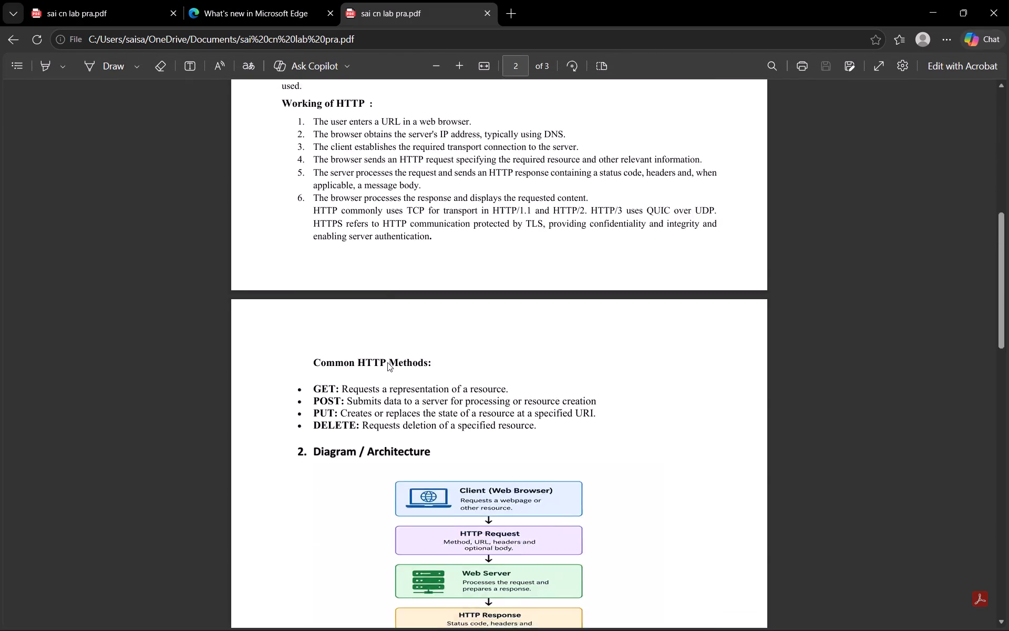
{"action": "scroll", "coordinate": [387, 362], "scroll_direction": "down", "scroll_amount": 9}
{"action": "scroll", "coordinate": [387, 362], "scroll_direction": "up", "scroll_amount": 9}
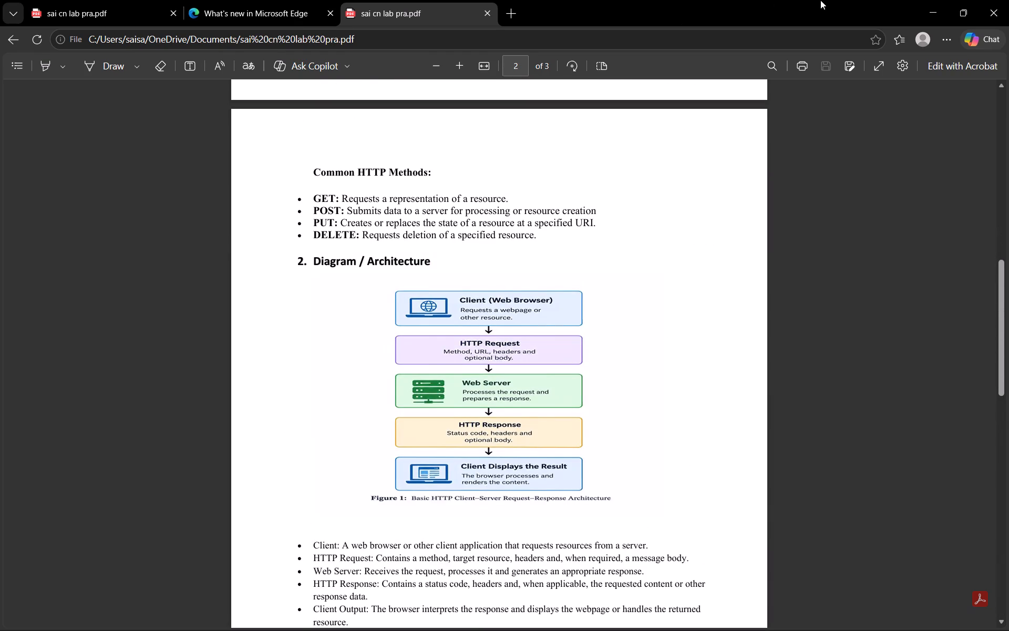
{"action": "left_click", "coordinate": [1008, 0]}
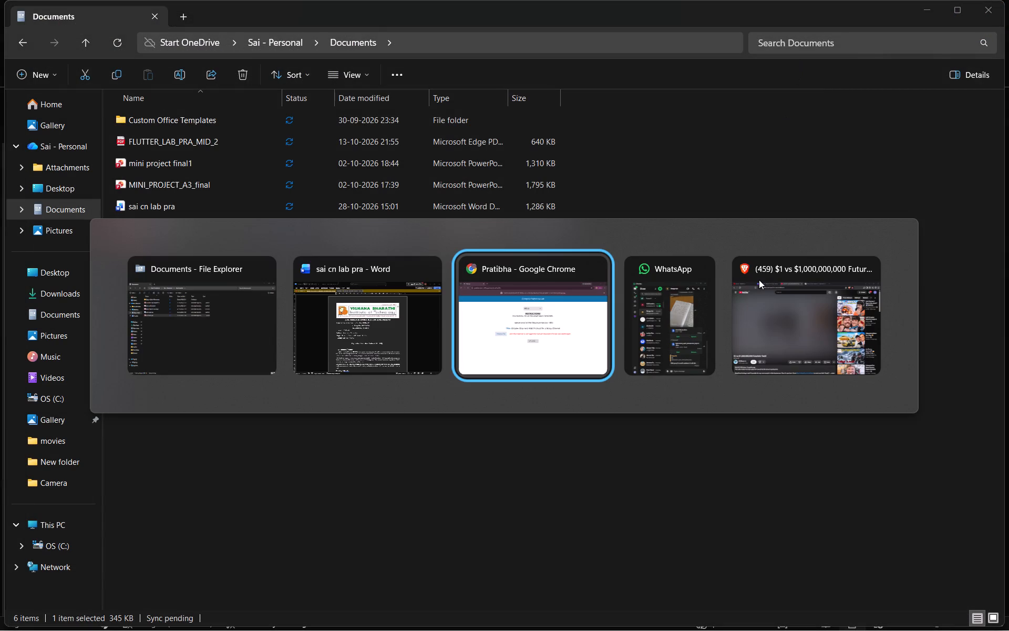
Switch to Chrome, attach the sai cn lab pra PDF to the Computer Networks Lab submission and upload it.
{"action": "left_click", "coordinate": [290, 351]}
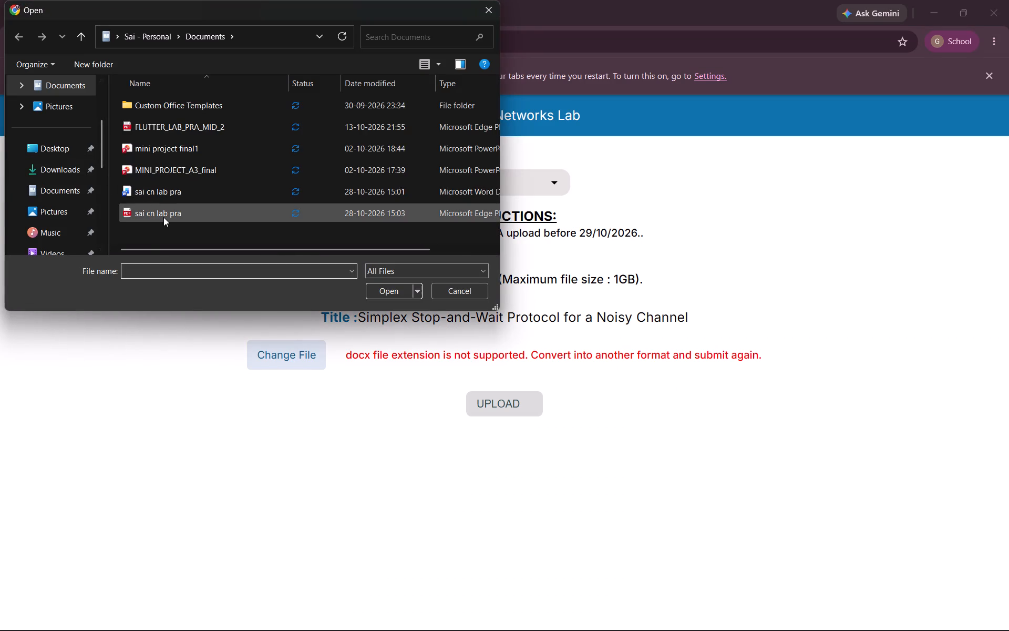
{"action": "left_click", "coordinate": [163, 217]}
{"action": "left_click", "coordinate": [399, 286]}
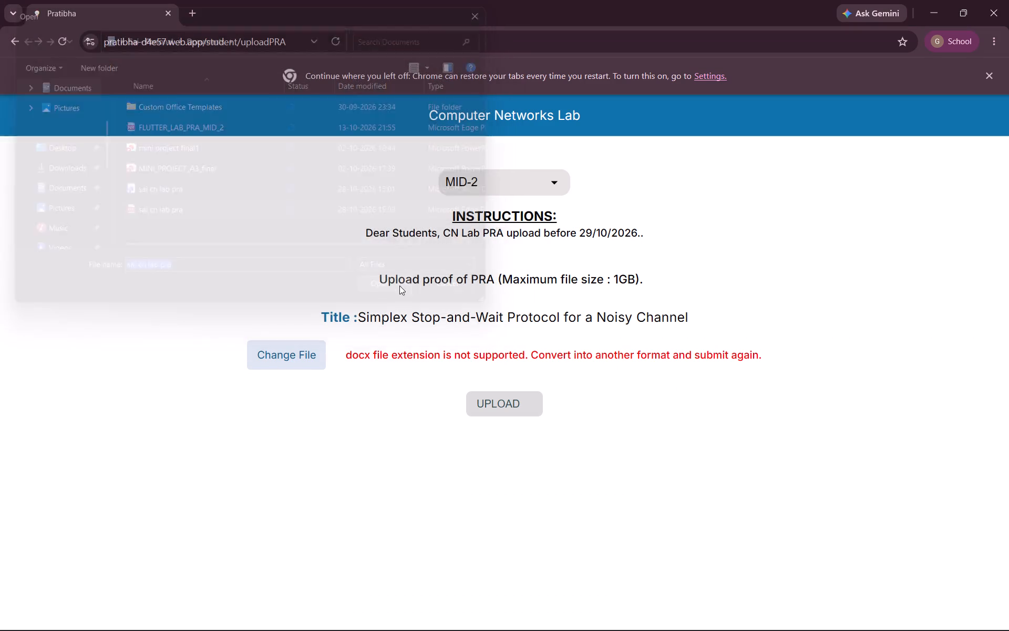
{"action": "left_click", "coordinate": [497, 416]}
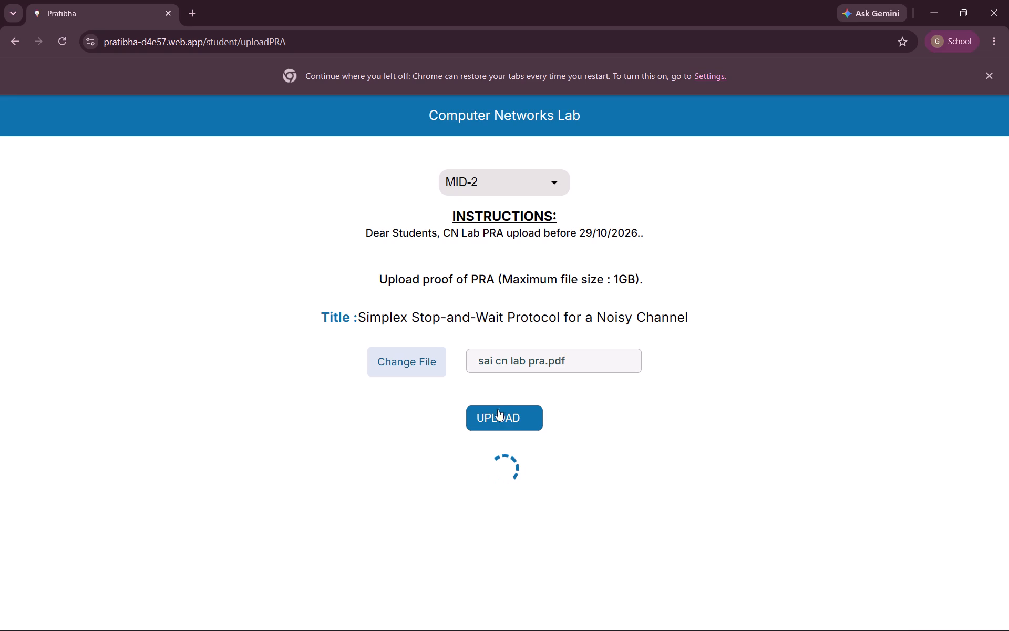
{"action": "left_click", "coordinate": [501, 392]}
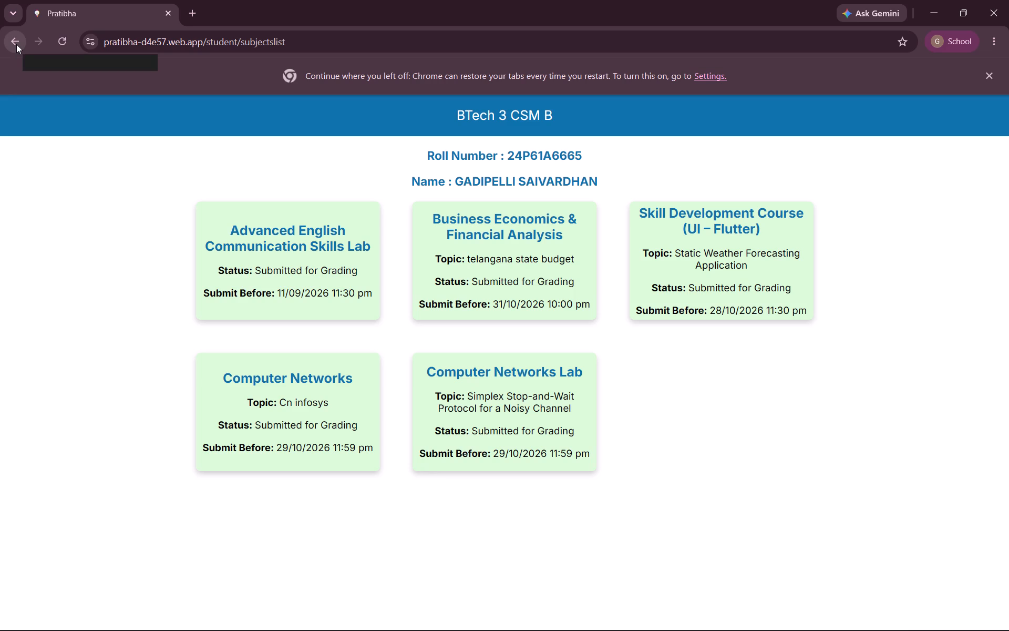
Close the Pratibha portal tab and the File Explorer window.
{"action": "left_click", "coordinate": [16, 44]}
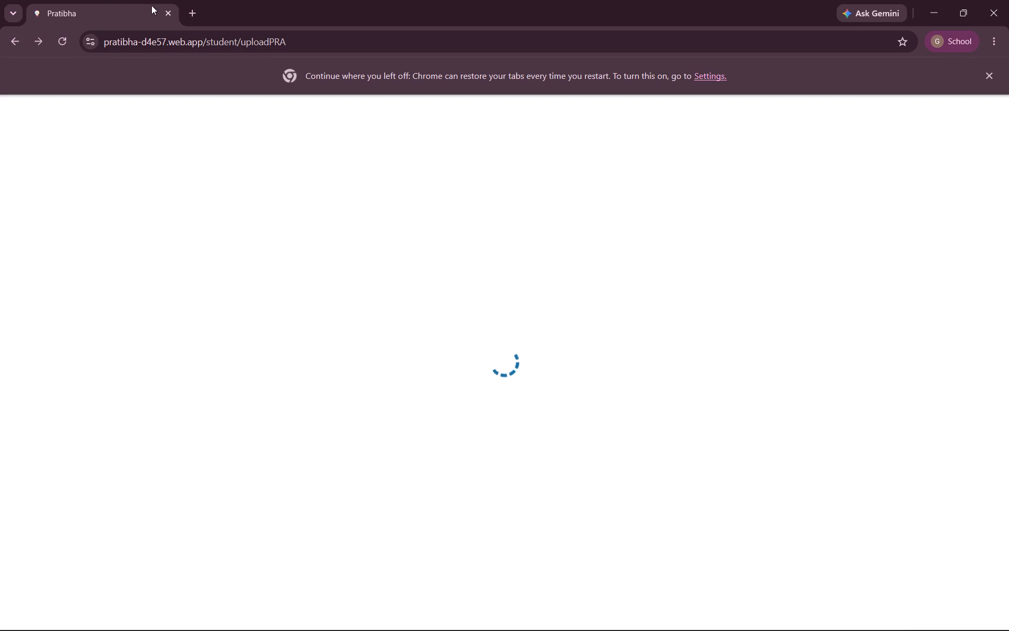
{"action": "left_click", "coordinate": [170, 15]}
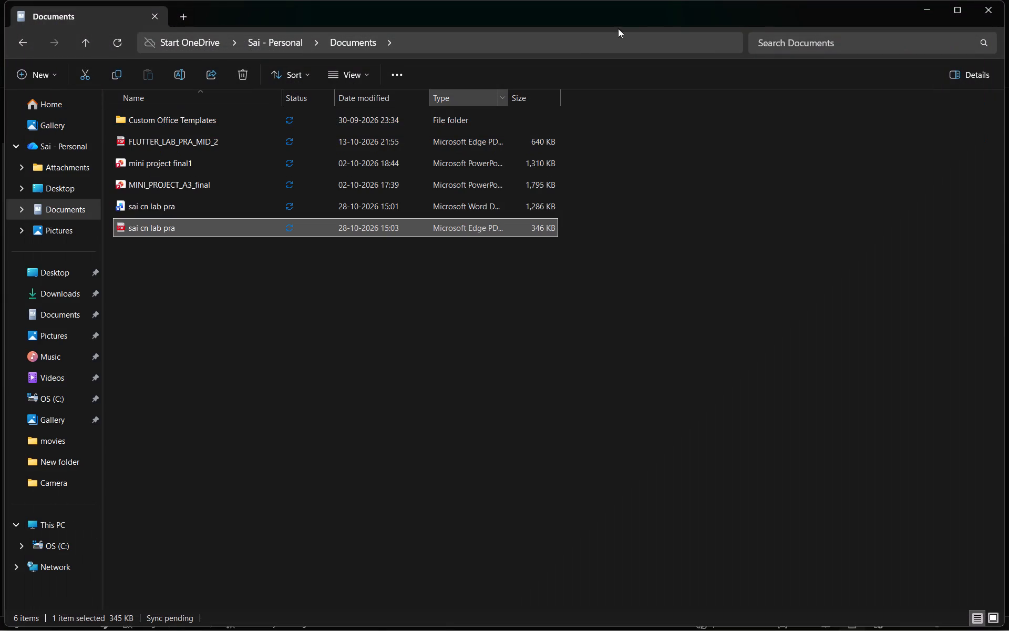
{"action": "left_click", "coordinate": [992, 11]}
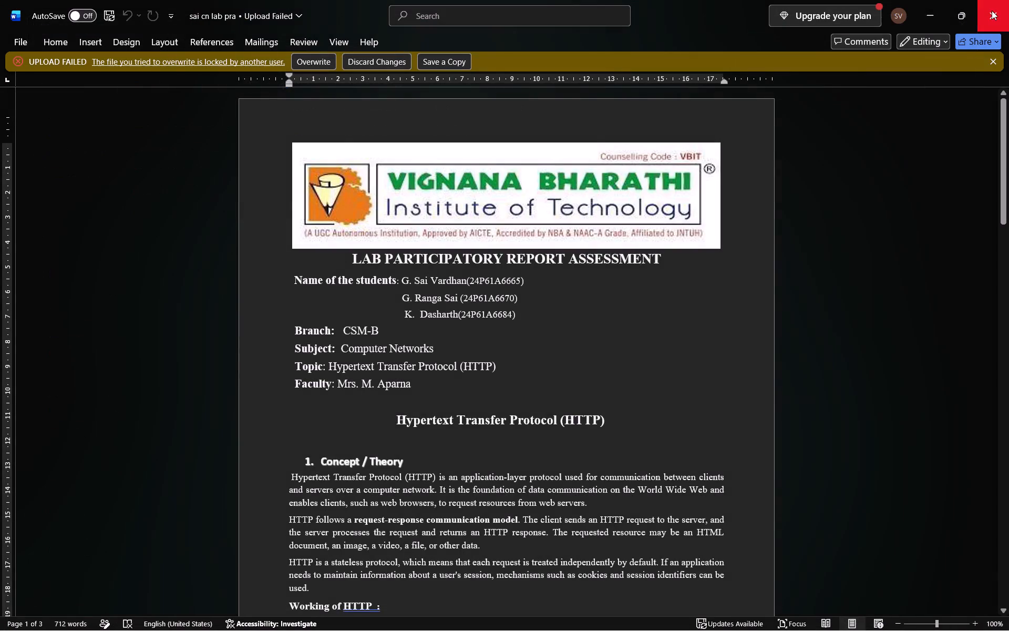